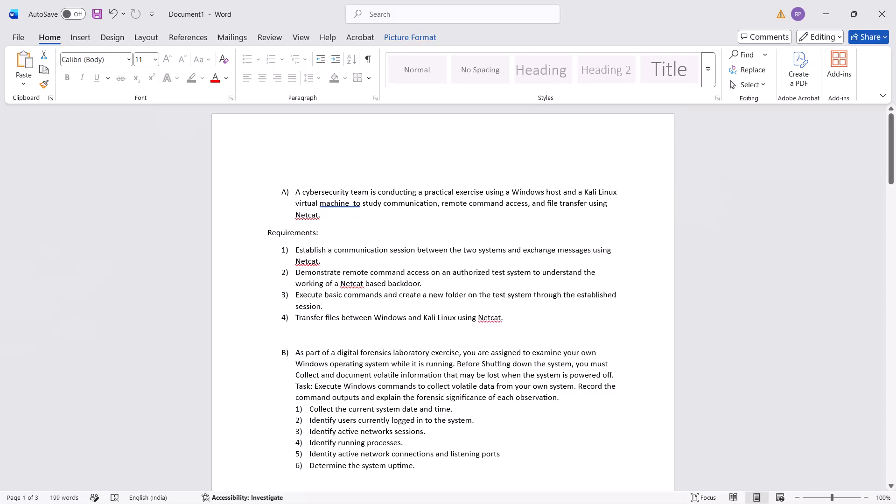
Review the Netcat and volatile-data exercise questions and the Command Prompt screenshots pasted on the following pages of the document.
scroll(593, 261, "down", 1)
scroll(593, 261, "left", 1)
scroll(593, 261, "down", 4)
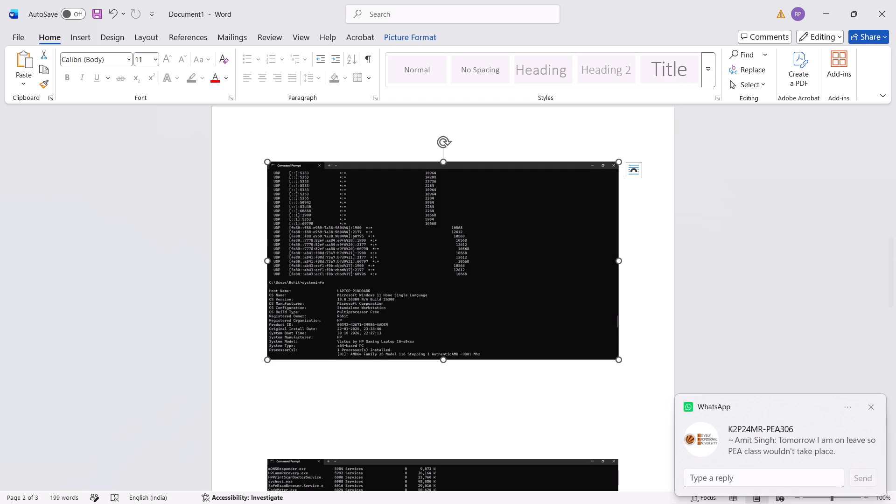
scroll(593, 261, "down", 1)
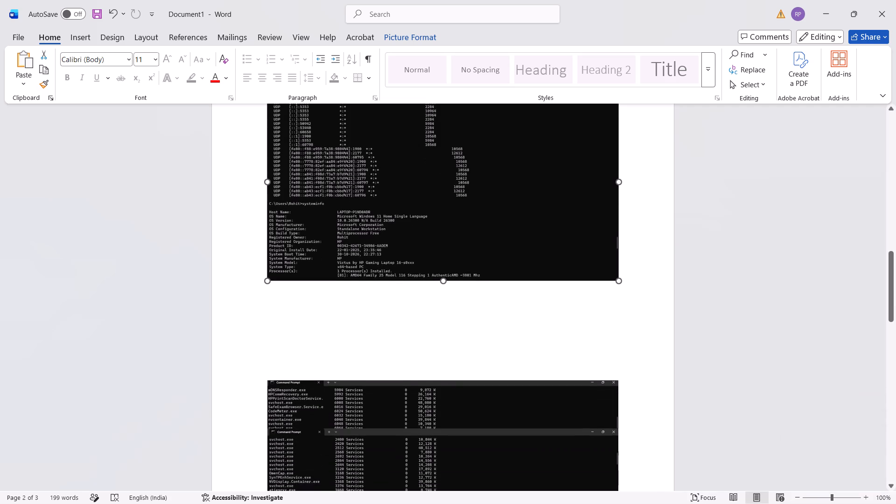
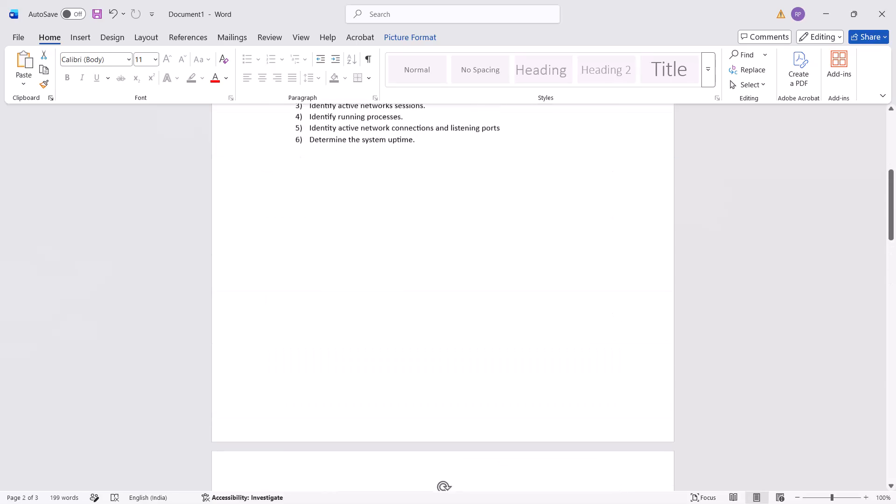
Look through the document, examining the task lists in parts A and B and the pasted Command Prompt screenshots.
scroll(593, 261, "down", 4)
right_click(593, 261)
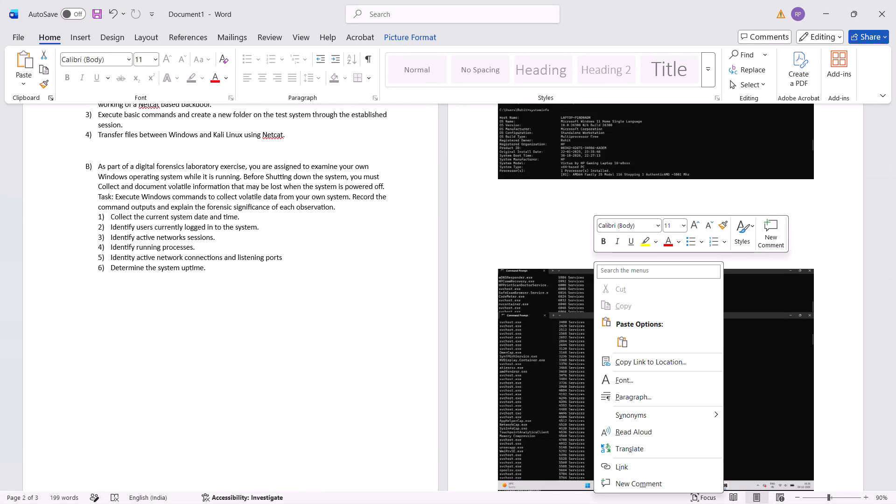
left_click(382, 306)
scroll(382, 306, "up", 3, "ctrl")
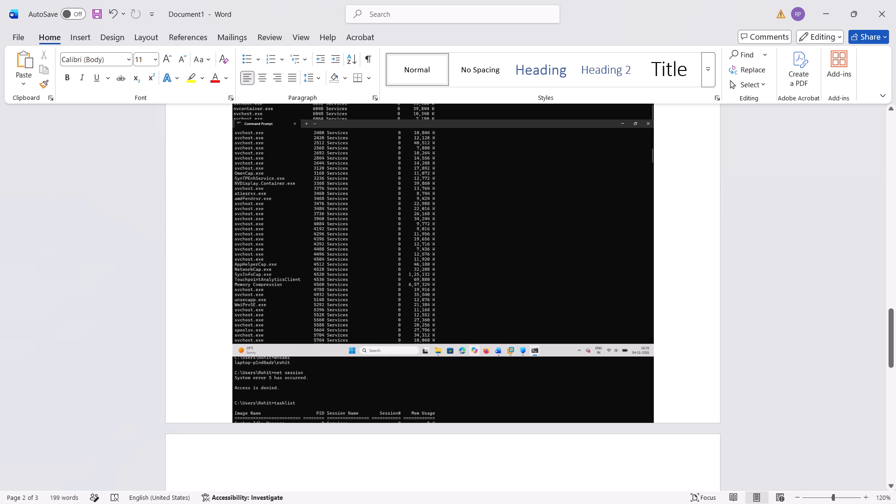
scroll(382, 306, "up", 10)
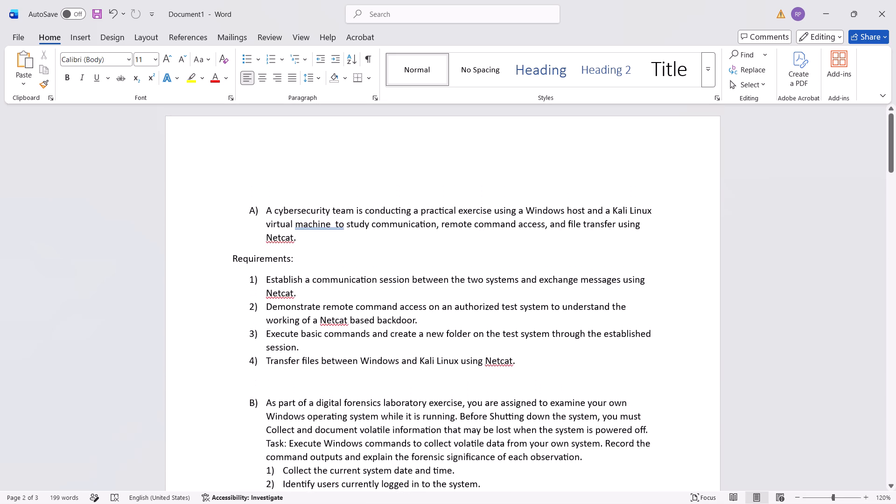
scroll(382, 306, "up", 1)
scroll(382, 306, "down", 1, "ctrl")
right_click(382, 306)
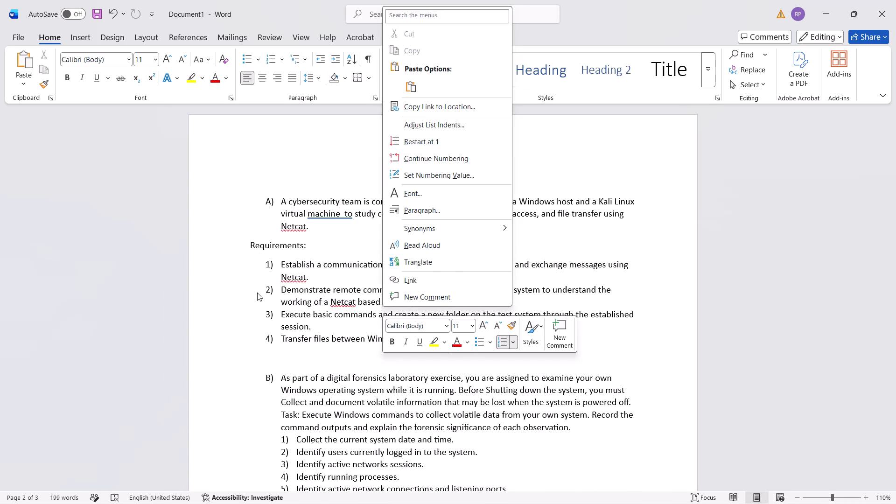
left_click(257, 293)
scroll(257, 293, "down", 8)
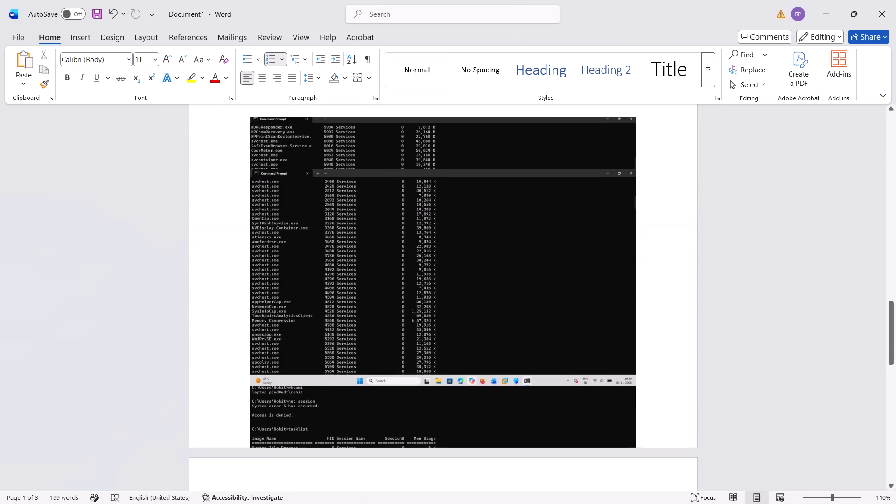
scroll(257, 293, "down", 3)
scroll(257, 293, "up", 6)
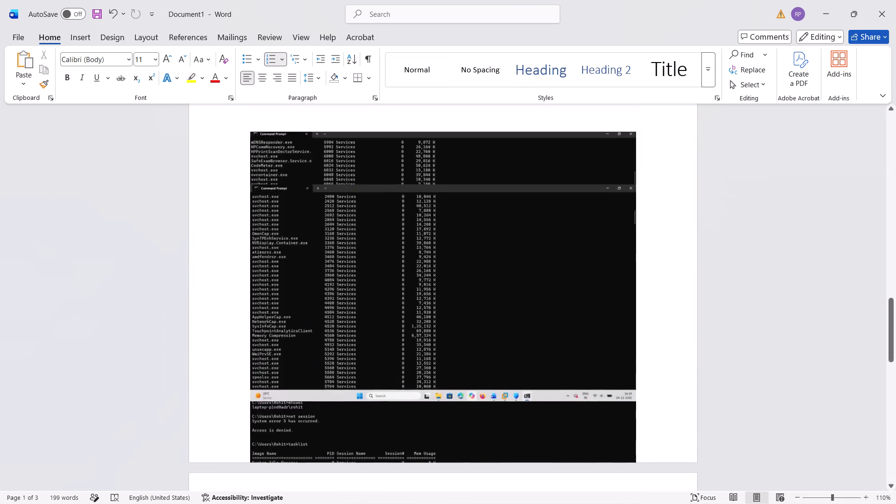
scroll(257, 293, "up", 3)
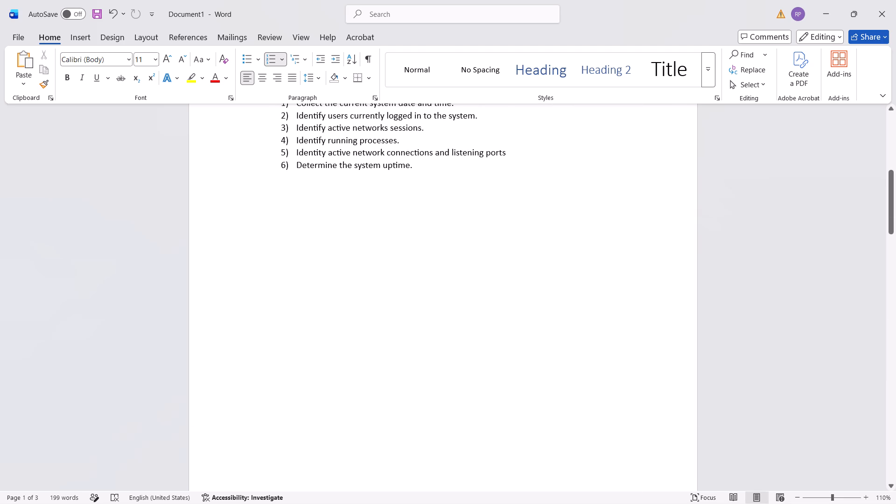
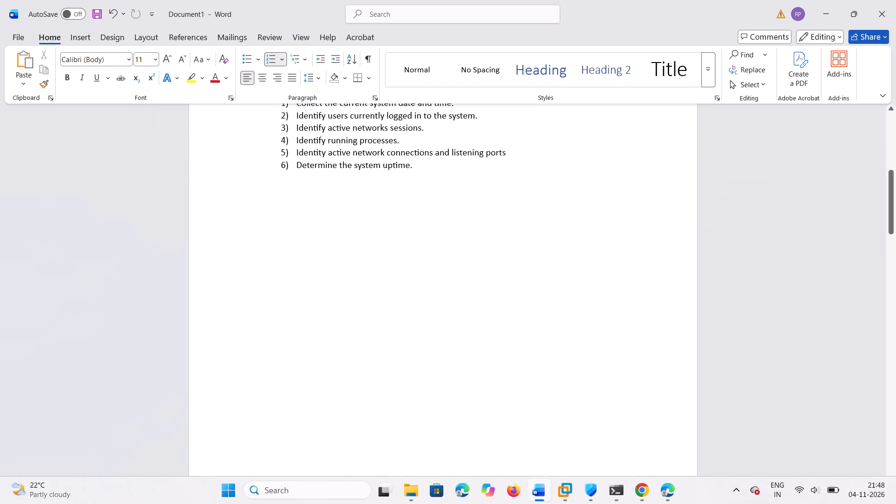
Toggle Bluetooth off and on, and connect the soundcore Q20i headset.
left_click(828, 487)
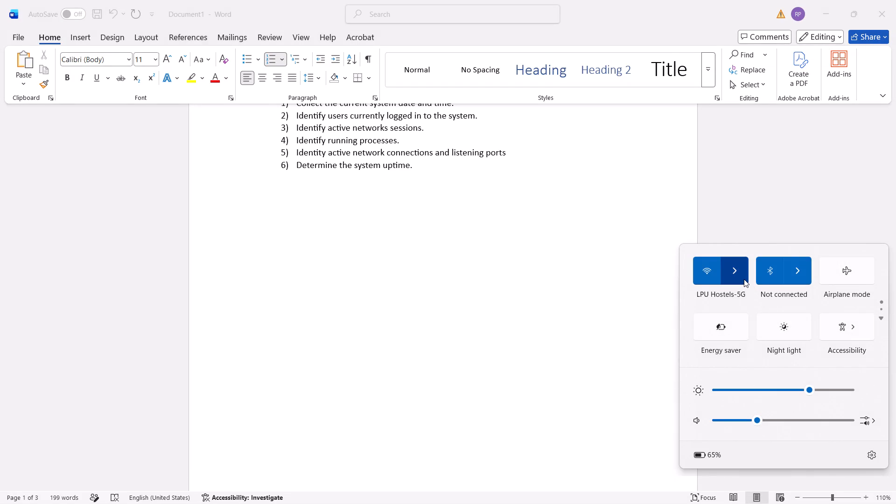
left_click(774, 273)
left_click(774, 273)
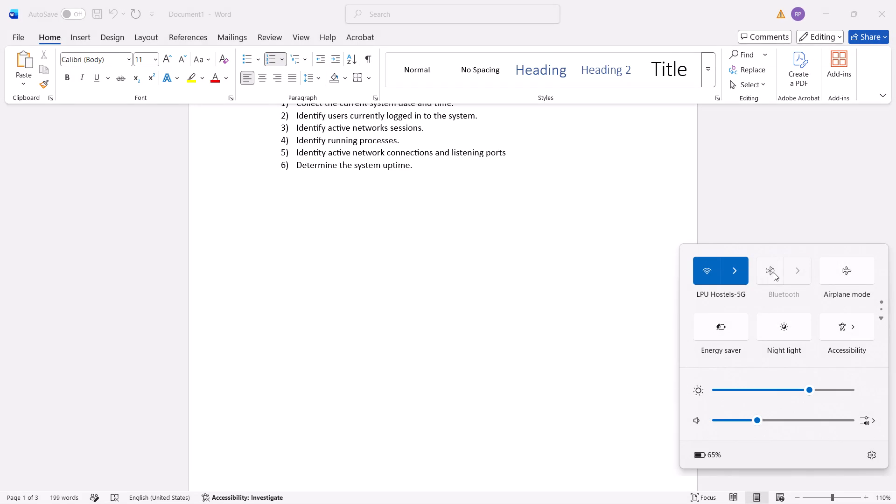
left_click(785, 273)
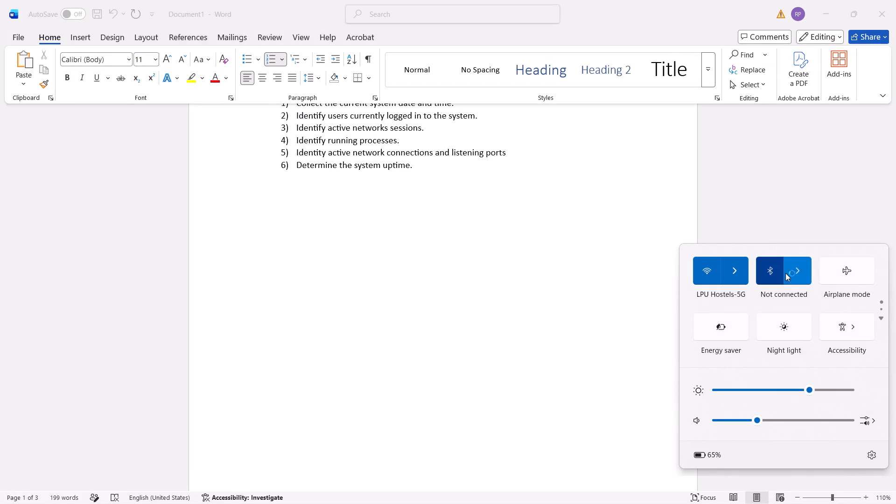
left_click(733, 351)
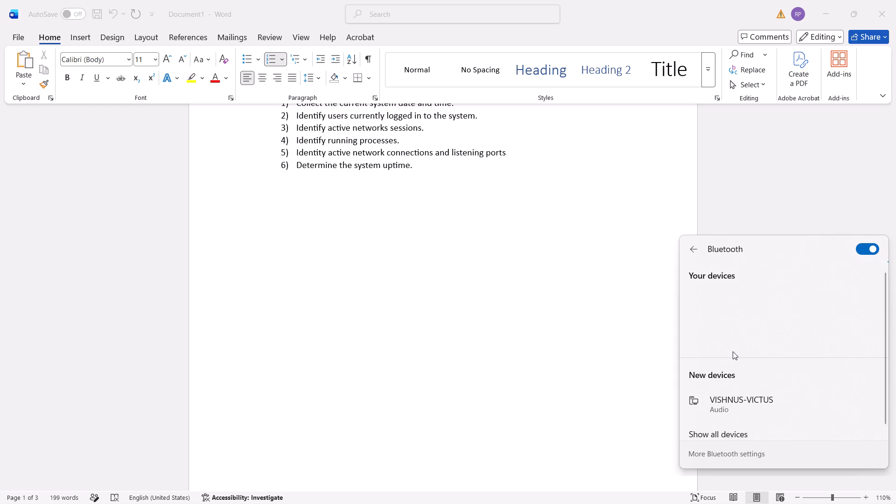
scroll(640, 344, "up", 1)
left_click(640, 344)
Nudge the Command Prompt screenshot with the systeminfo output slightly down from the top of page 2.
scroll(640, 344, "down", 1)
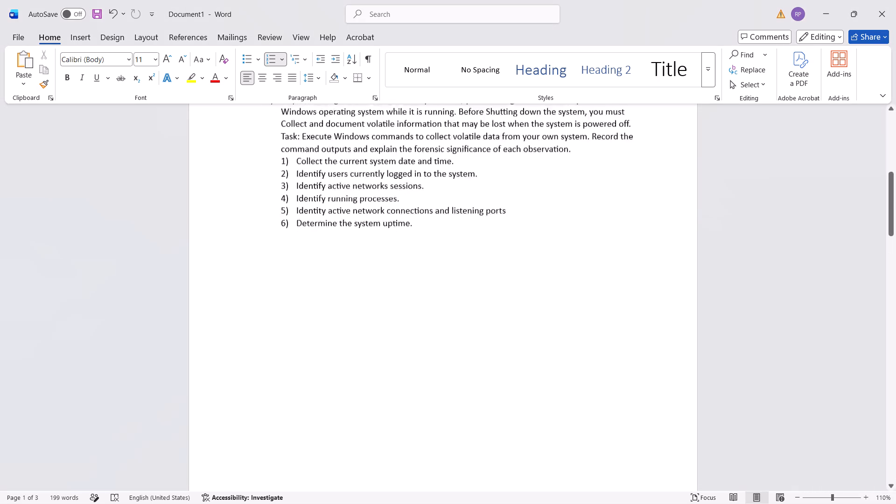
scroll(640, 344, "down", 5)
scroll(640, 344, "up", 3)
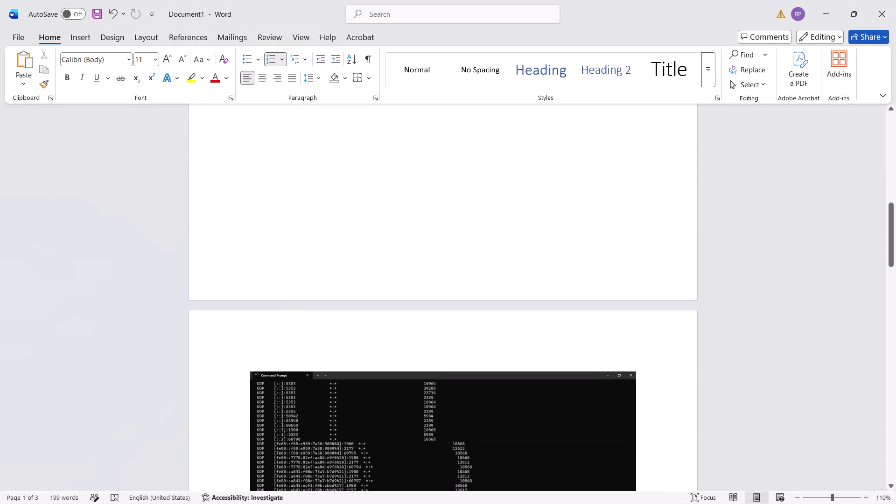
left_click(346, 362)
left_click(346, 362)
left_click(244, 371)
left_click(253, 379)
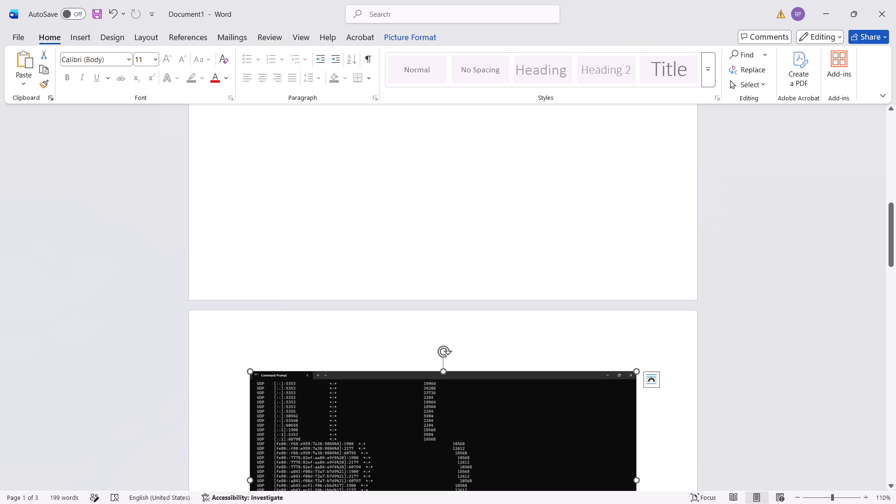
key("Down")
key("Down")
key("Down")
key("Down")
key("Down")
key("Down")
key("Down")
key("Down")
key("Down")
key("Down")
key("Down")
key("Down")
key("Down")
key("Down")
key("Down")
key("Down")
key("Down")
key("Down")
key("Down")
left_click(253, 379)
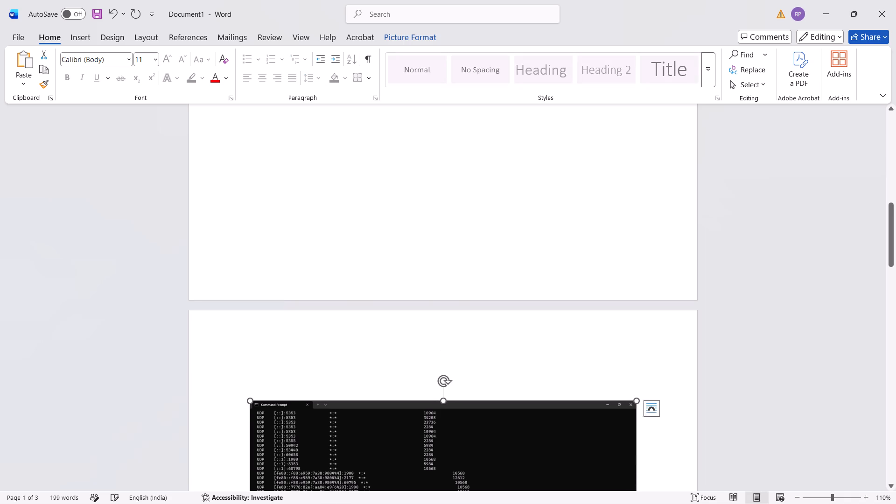
scroll(253, 379, "up", 3)
scroll(253, 379, "down", 1)
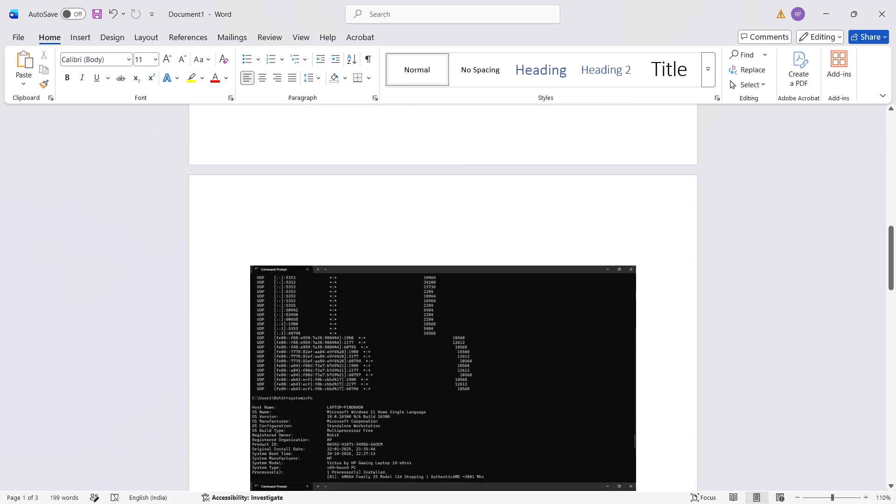
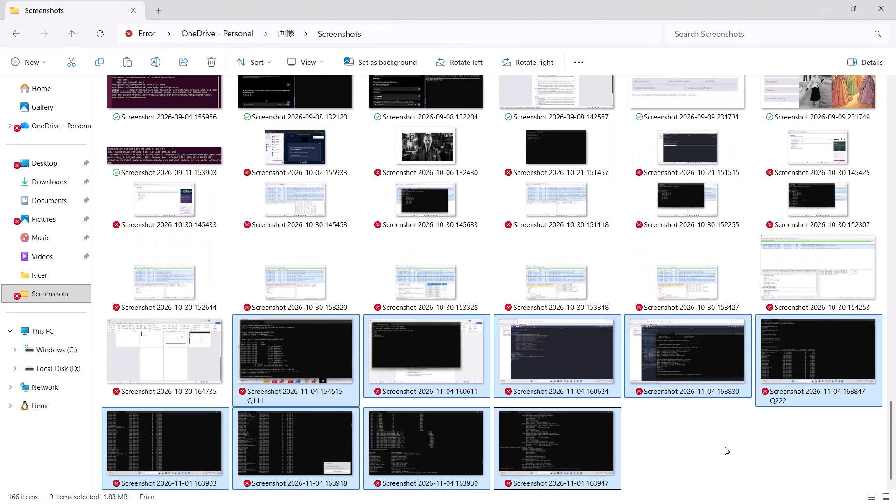
left_click(725, 447)
left_click(603, 434)
key("shift+Left")
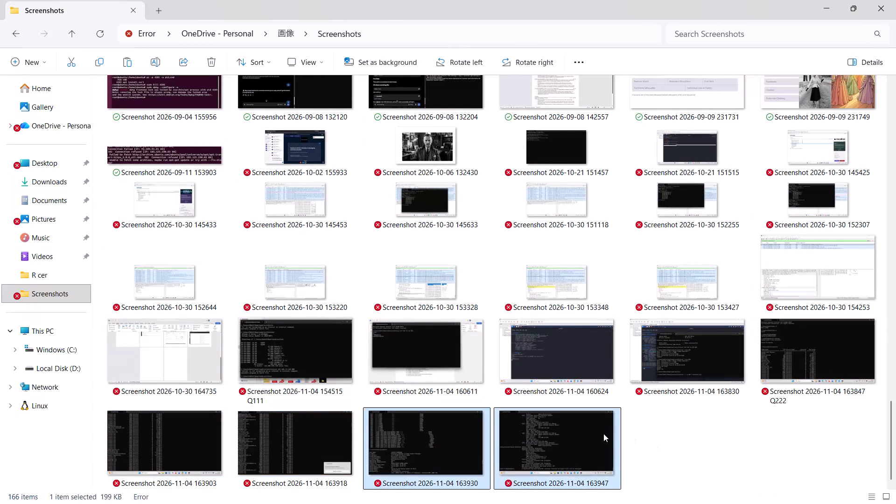
key("shift+Left")
key("shift+Left")
key("shift+Left")
key("shift+Left")
key("shift+Left")
key("shift+Left")
key("shift+Left")
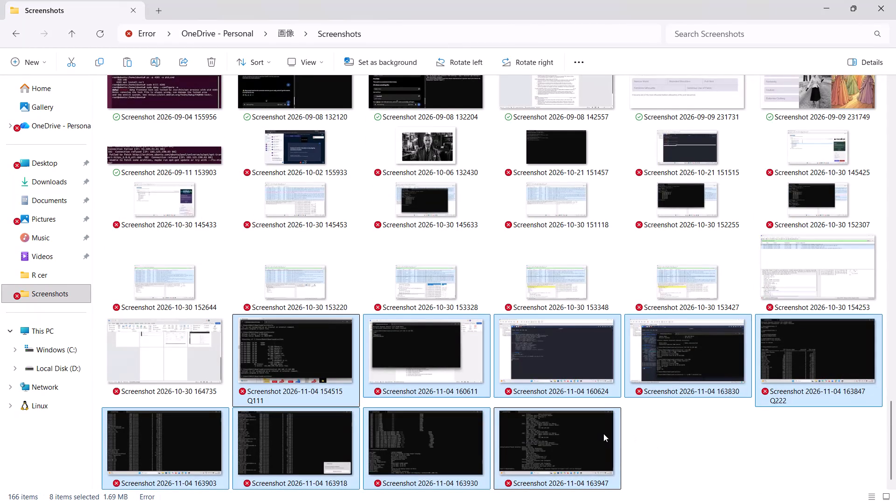
key("ctrl+c")
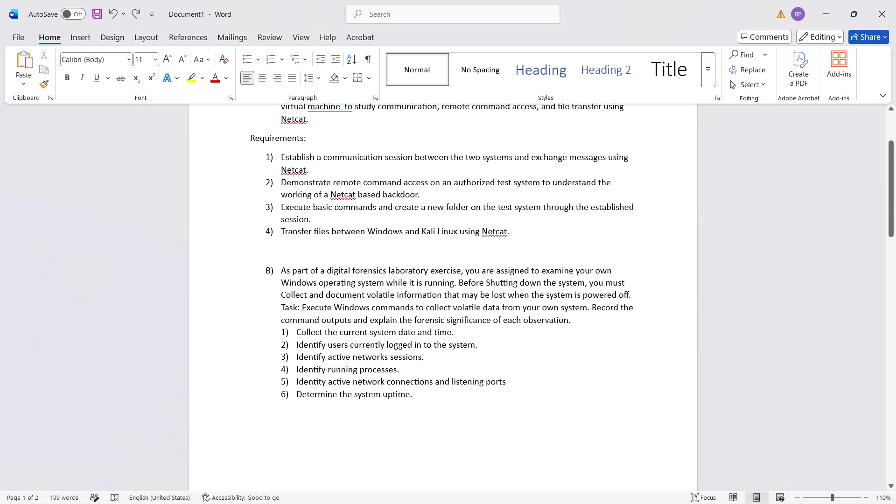
Return to the Word document, add six blank lines on the empty second page and paste the copied screenshots there.
scroll(596, 469, "down", 4)
scroll(596, 469, "up", 1)
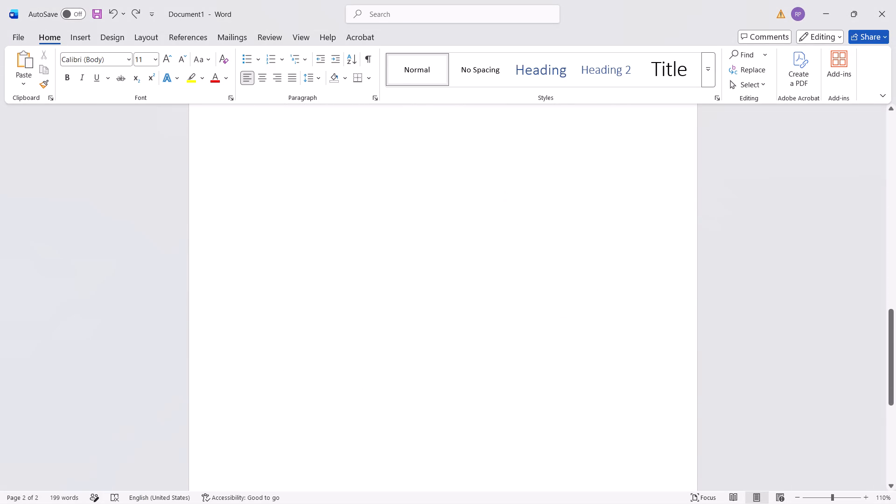
scroll(596, 469, "up", 1)
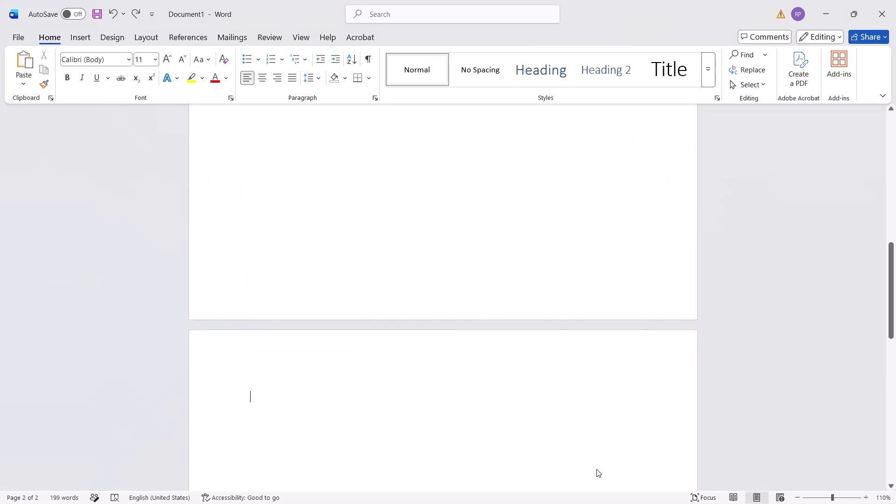
key("Return")
key("Return")
key("Return")
key("Return")
key("Return")
key("Return")
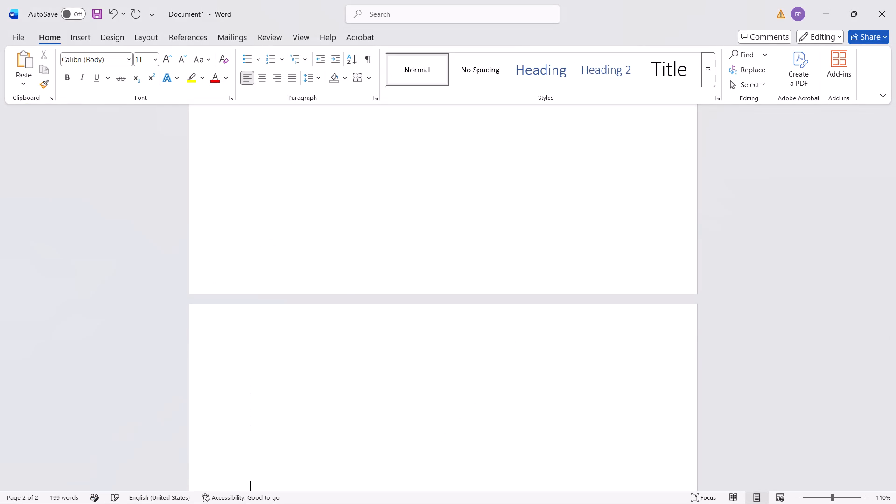
key("ctrl+v")
Look through the pasted Command Prompt and Kali Linux screenshots to examine their order and spacing across the pages.
scroll(596, 469, "down", 5)
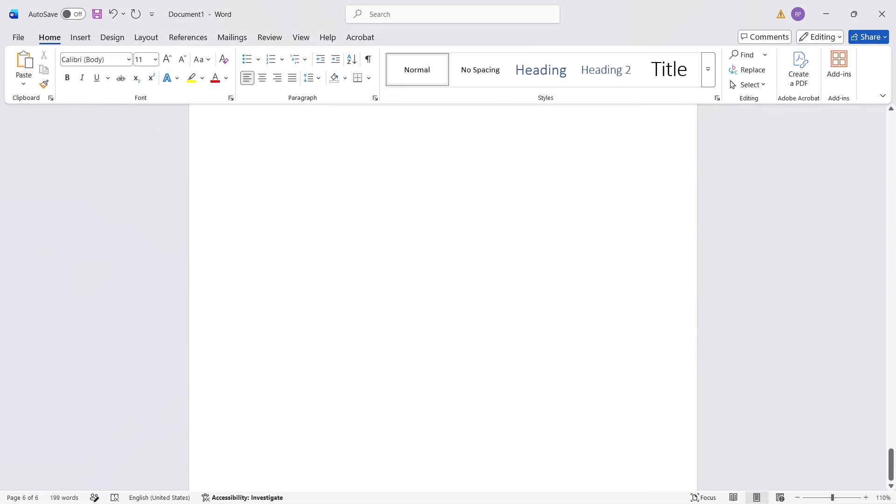
scroll(596, 469, "up", 12)
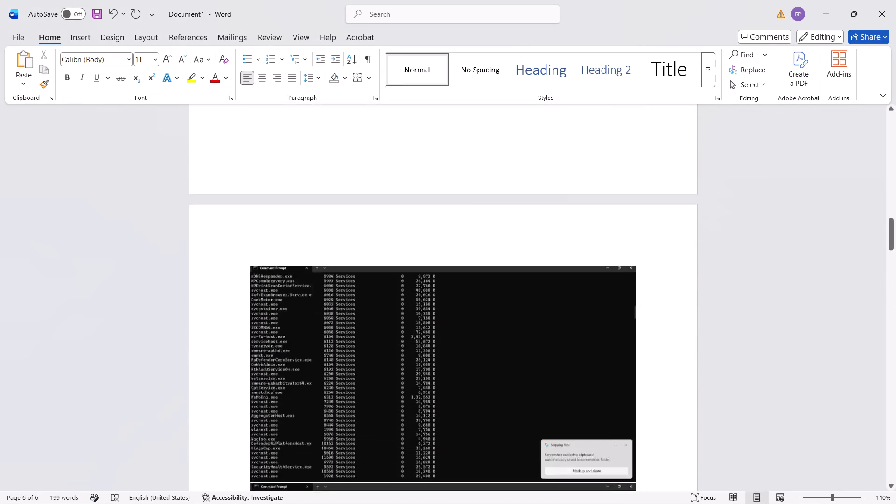
scroll(596, 469, "up", 6)
scroll(596, 469, "down", 2)
scroll(596, 469, "up", 1)
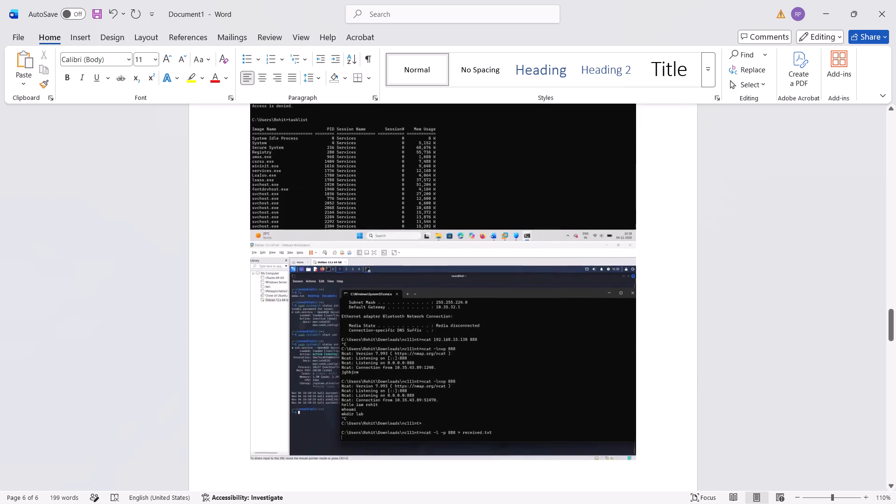
scroll(596, 469, "up", 7)
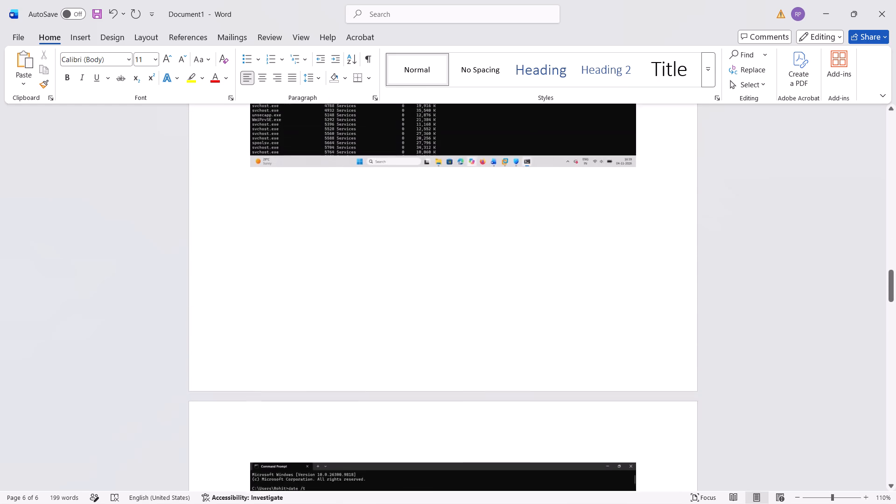
scroll(596, 469, "up", 5)
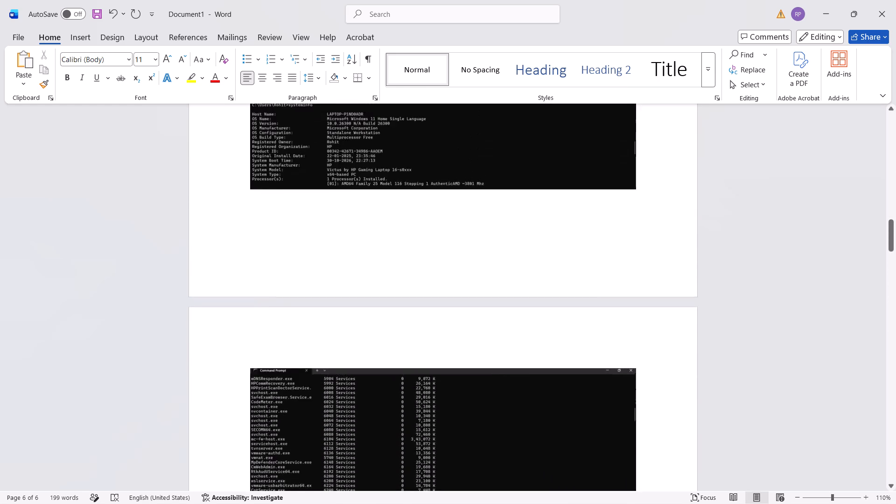
scroll(596, 469, "up", 6)
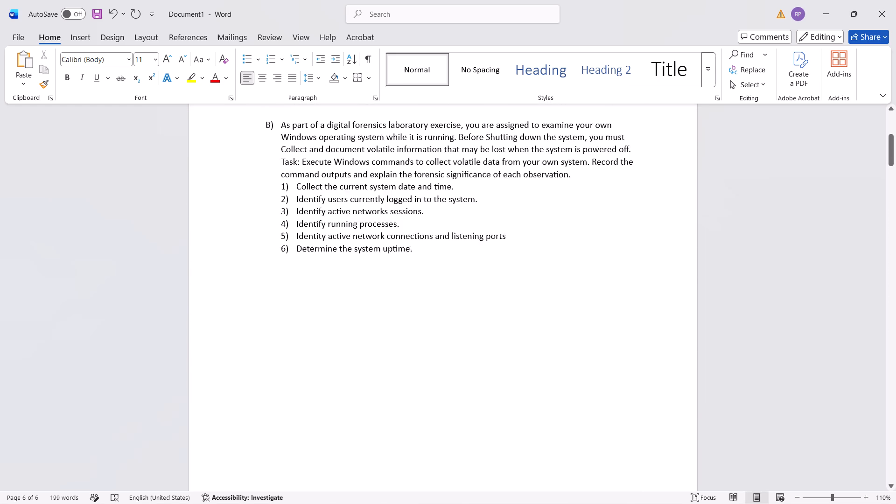
scroll(596, 469, "down", 4)
scroll(596, 469, "up", 1)
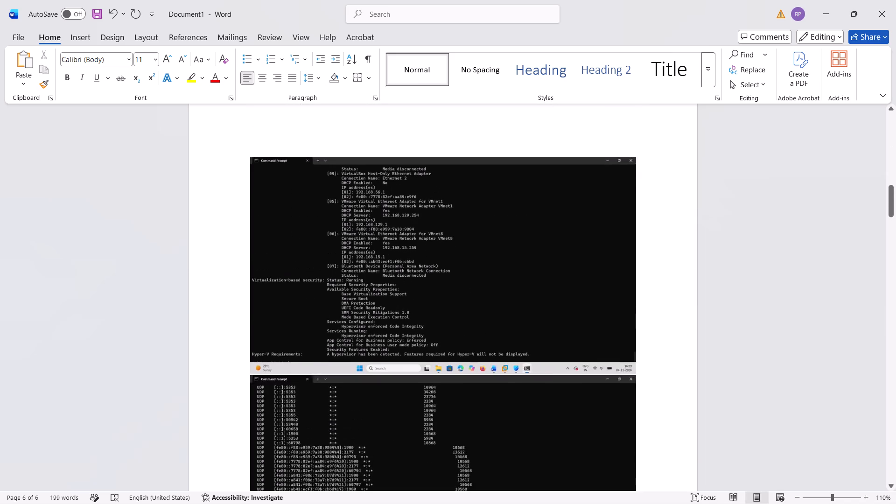
scroll(596, 469, "up", 1)
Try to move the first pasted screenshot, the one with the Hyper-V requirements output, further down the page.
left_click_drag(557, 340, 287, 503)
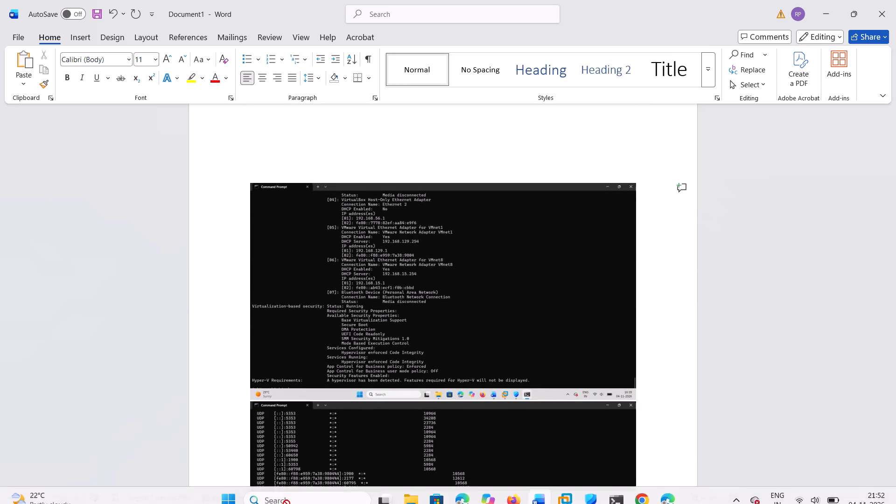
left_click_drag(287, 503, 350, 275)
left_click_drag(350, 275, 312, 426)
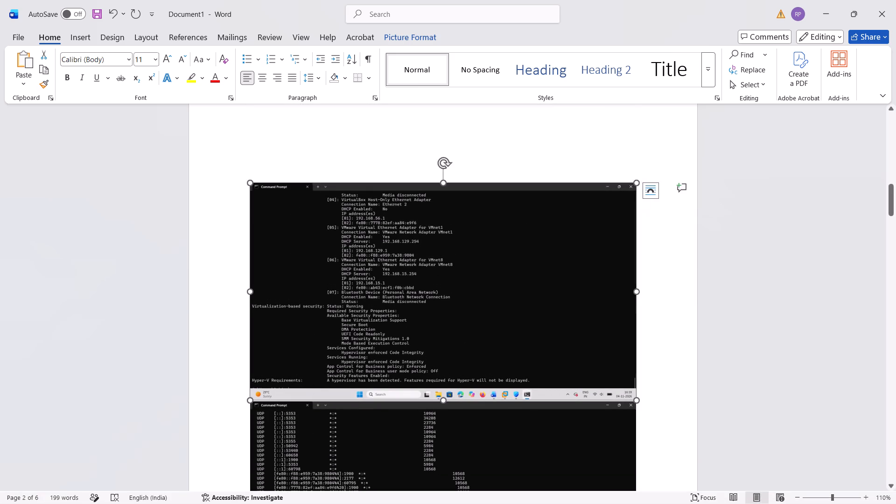
Shrink the first pasted screenshot proportionally to just under half the text width.
scroll(312, 426, "down", 8)
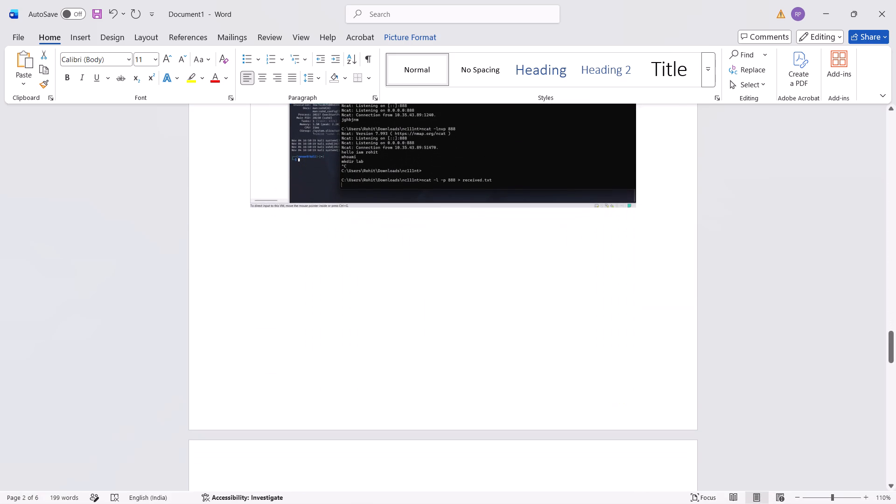
scroll(312, 426, "up", 4)
scroll(611, 159, "up", 1)
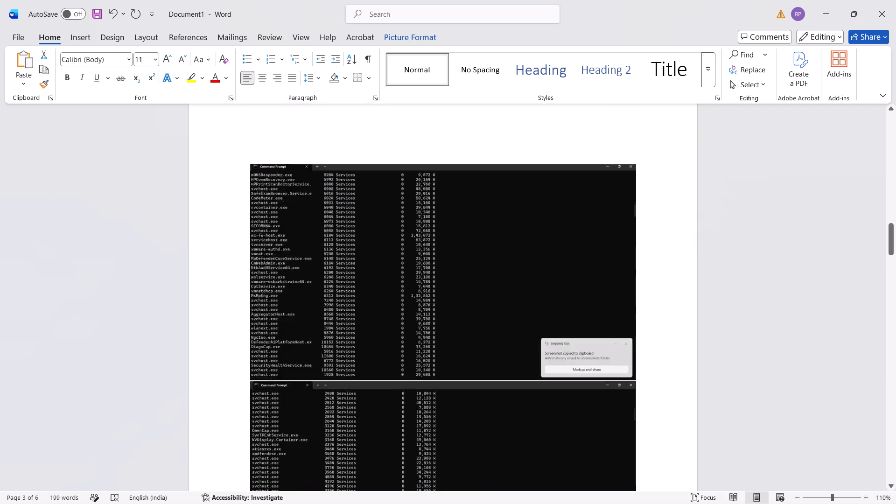
scroll(611, 159, "up", 4)
scroll(611, 159, "down", 1)
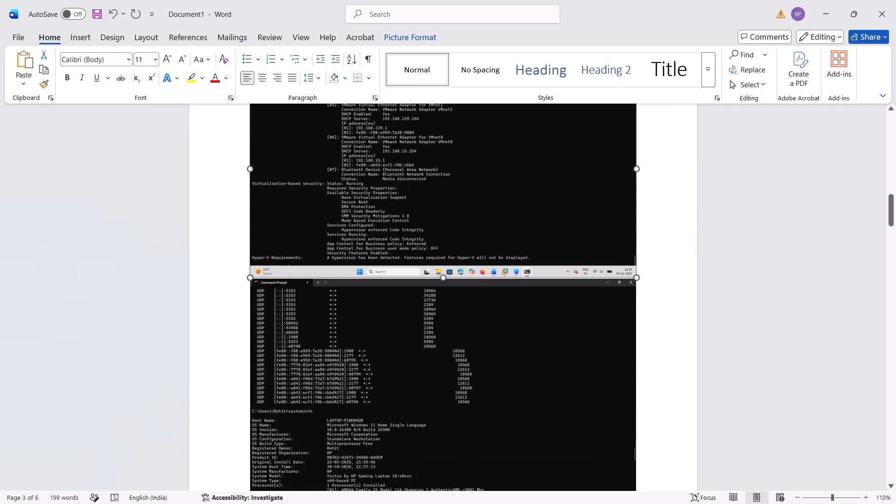
scroll(611, 159, "up", 1)
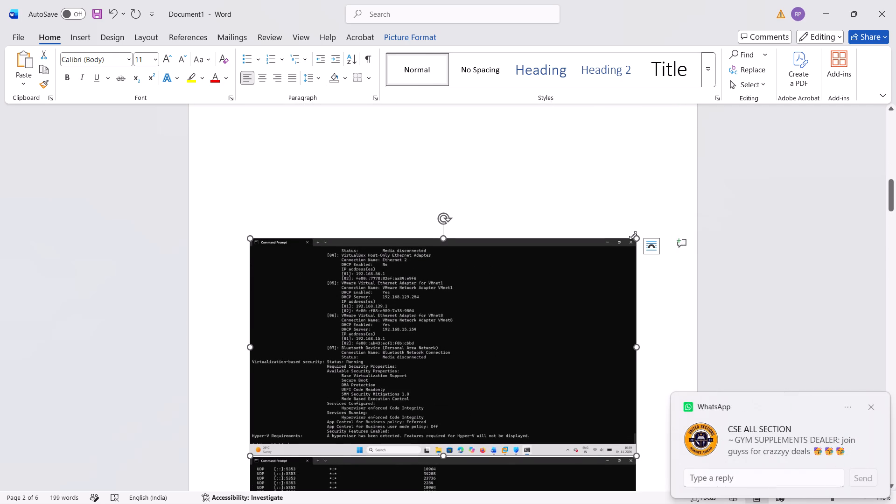
left_click_drag(633, 235, 428, 366)
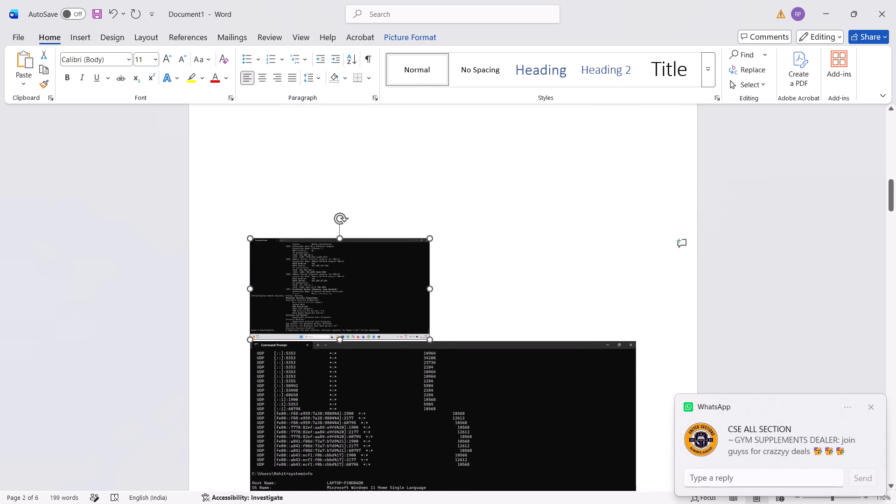
Shrink the second screenshot, with the UDP list and systeminfo output, and mirror it horizontally so it fits beside the first one.
left_click(428, 366)
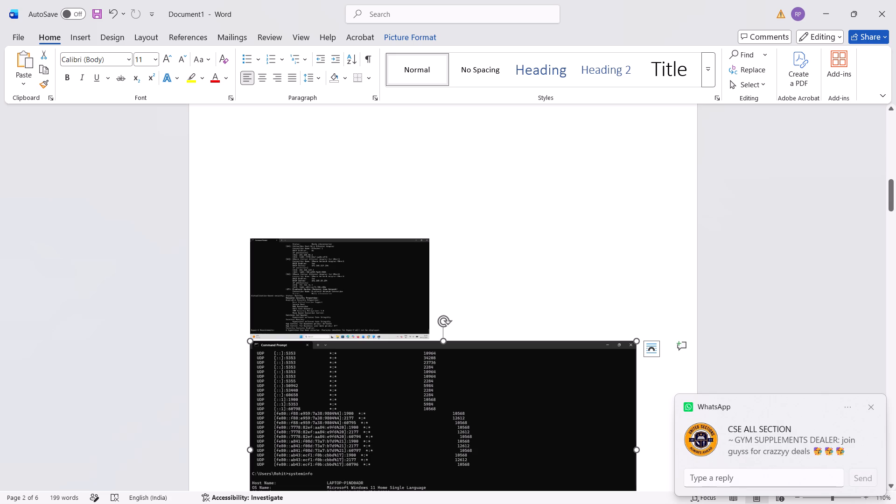
left_click_drag(637, 343, 256, 447)
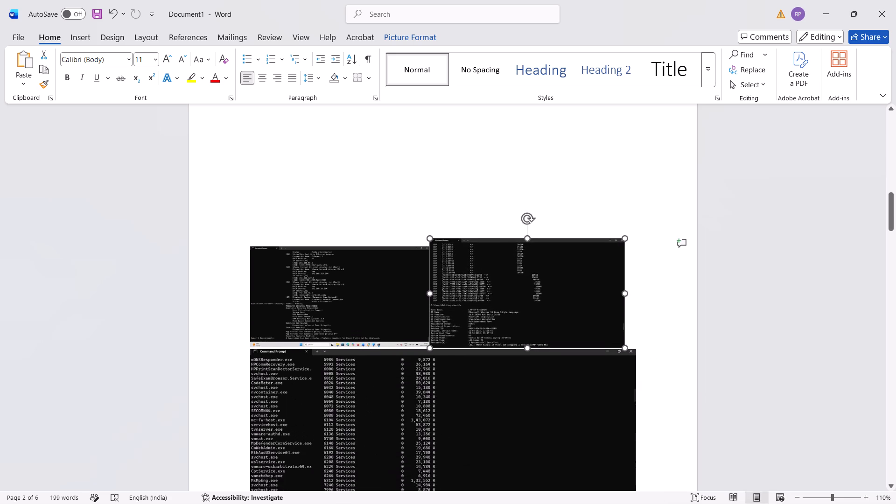
left_click_drag(256, 447, 225, 467)
left_click(301, 466)
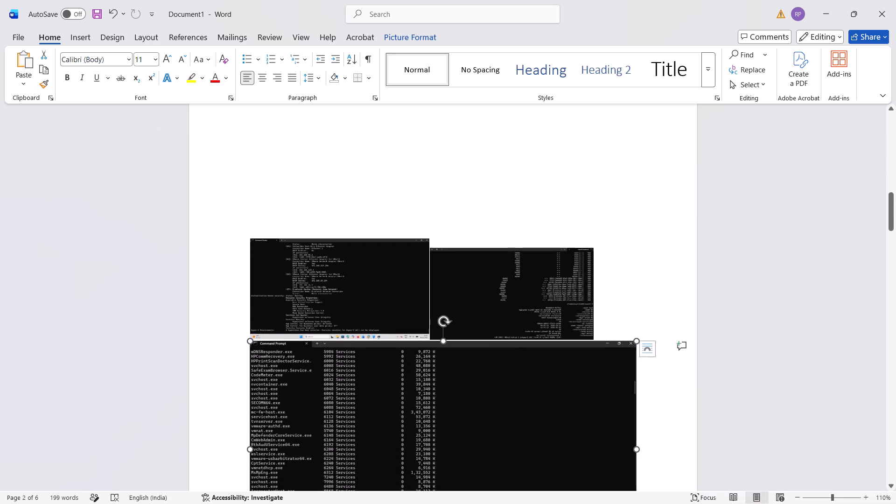
Enlarge the mirrored systeminfo screenshot to about 60% of the text width, placing it on the line below the first screenshot.
left_click(567, 330)
left_click_drag(595, 341, 630, 238)
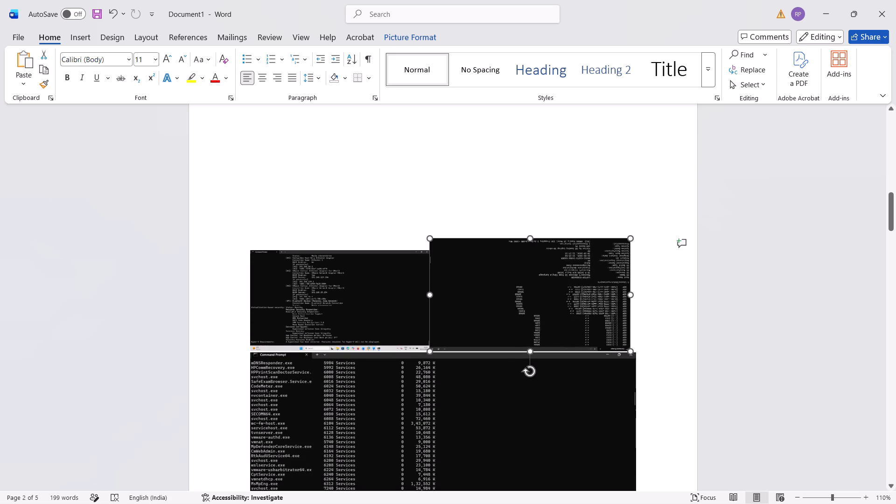
left_click_drag(630, 238, 560, 383)
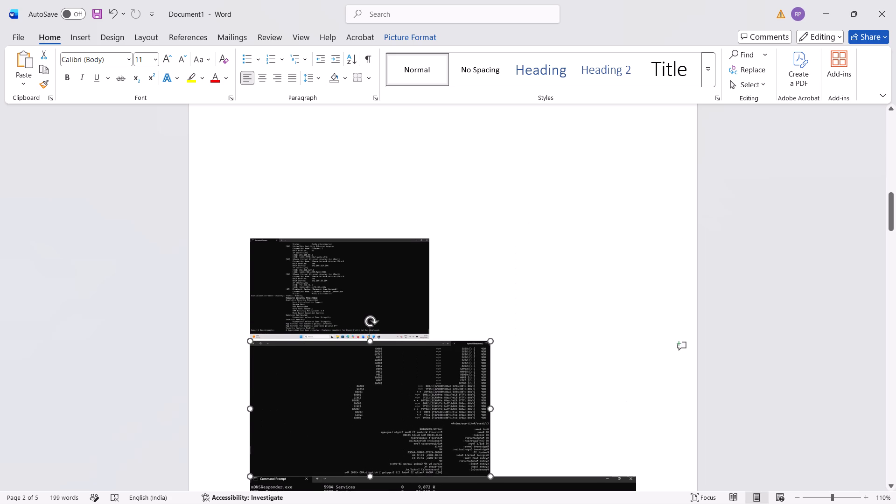
left_click_drag(560, 383, 568, 375)
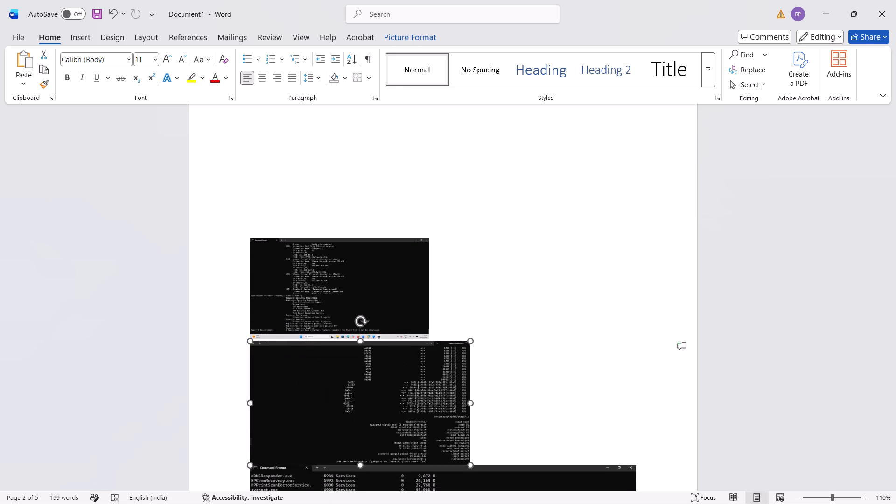
left_click_drag(568, 375, 568, 374)
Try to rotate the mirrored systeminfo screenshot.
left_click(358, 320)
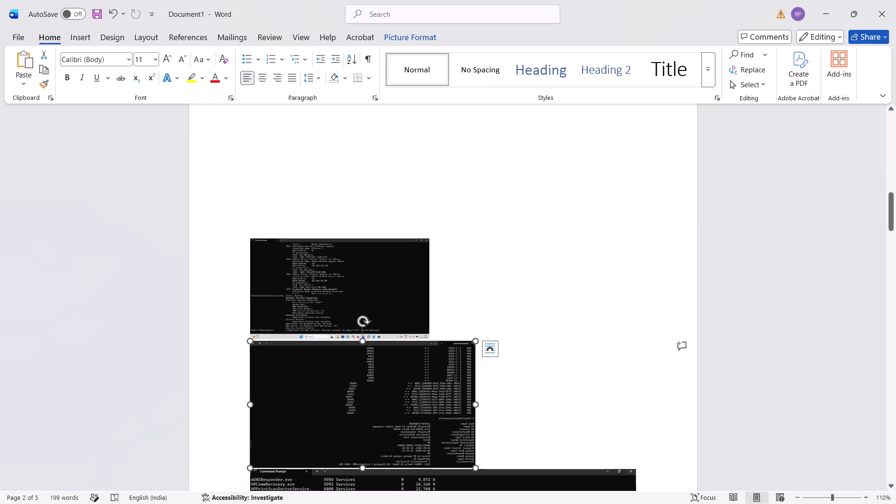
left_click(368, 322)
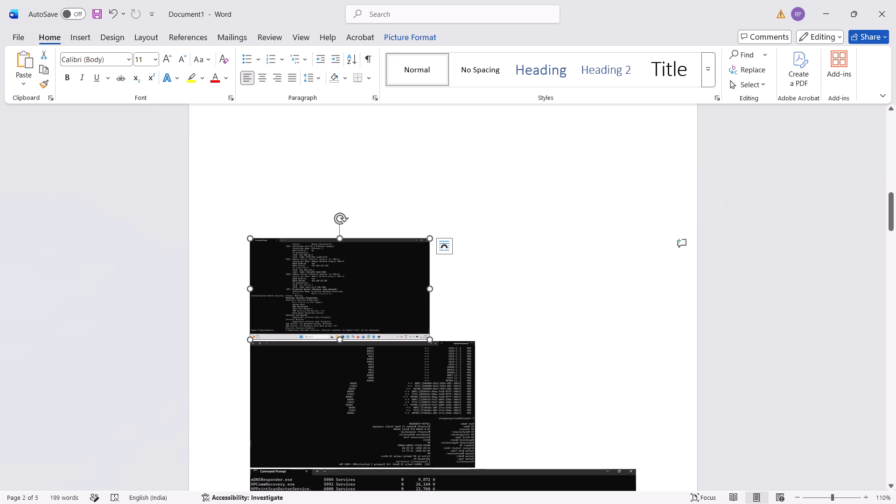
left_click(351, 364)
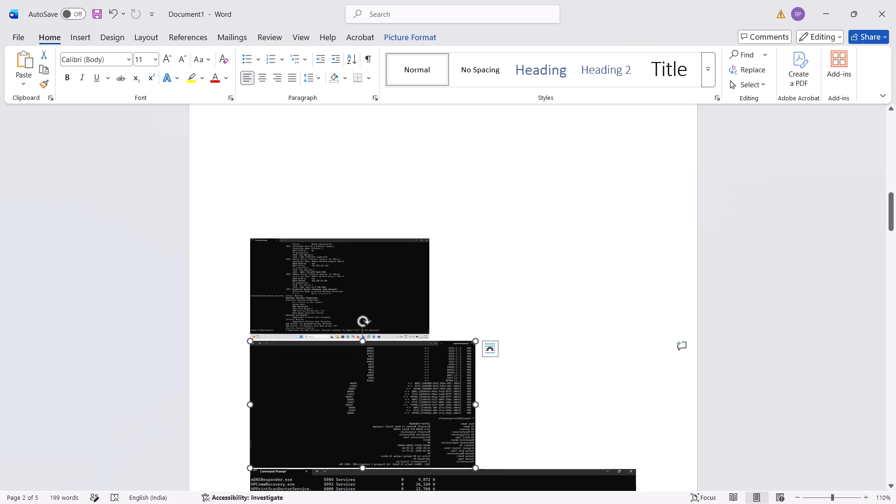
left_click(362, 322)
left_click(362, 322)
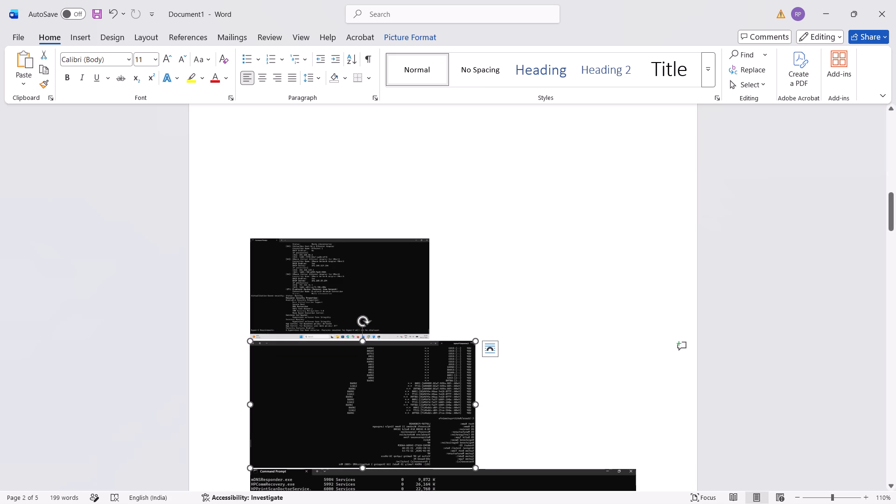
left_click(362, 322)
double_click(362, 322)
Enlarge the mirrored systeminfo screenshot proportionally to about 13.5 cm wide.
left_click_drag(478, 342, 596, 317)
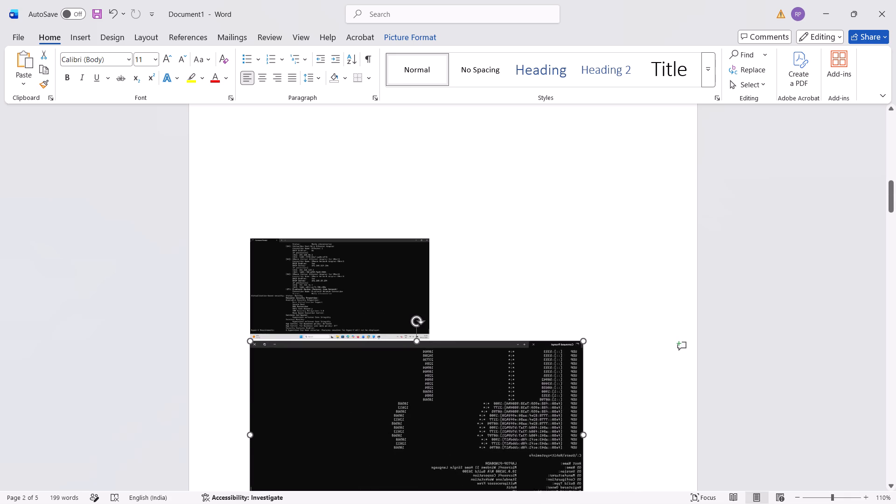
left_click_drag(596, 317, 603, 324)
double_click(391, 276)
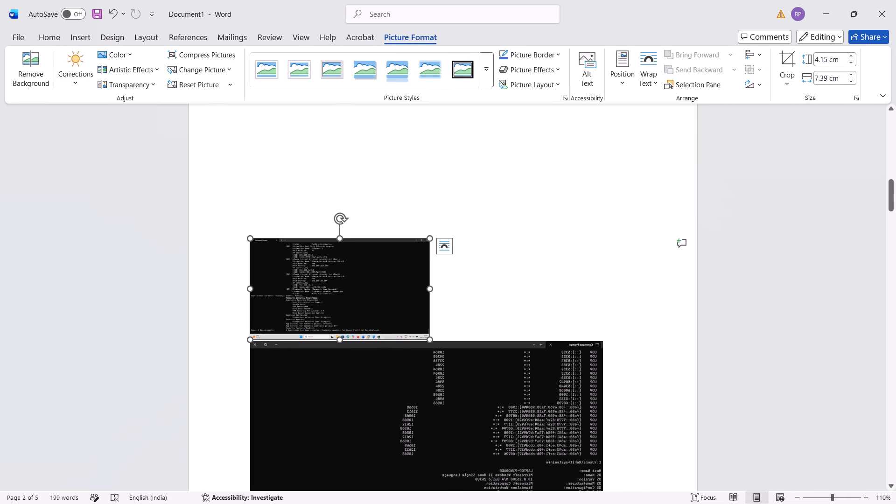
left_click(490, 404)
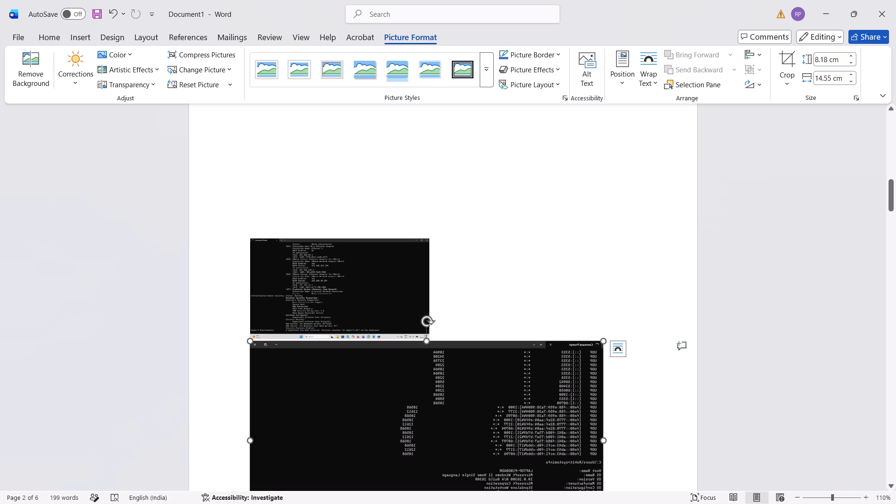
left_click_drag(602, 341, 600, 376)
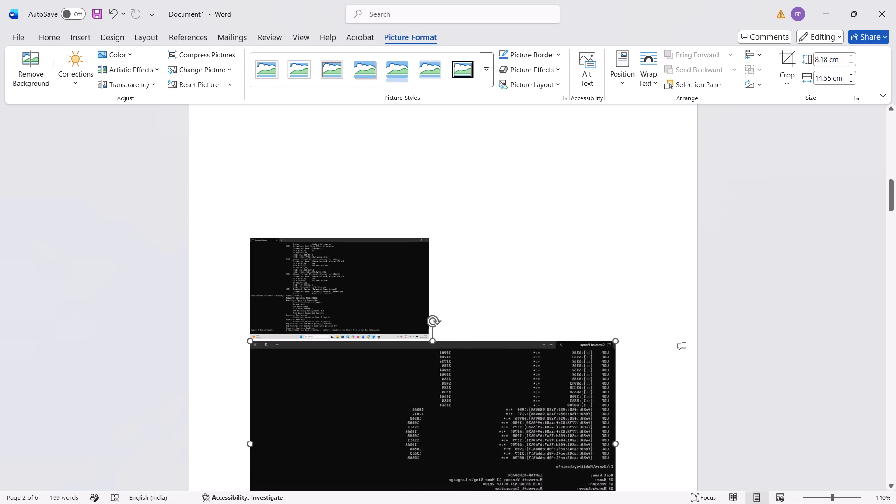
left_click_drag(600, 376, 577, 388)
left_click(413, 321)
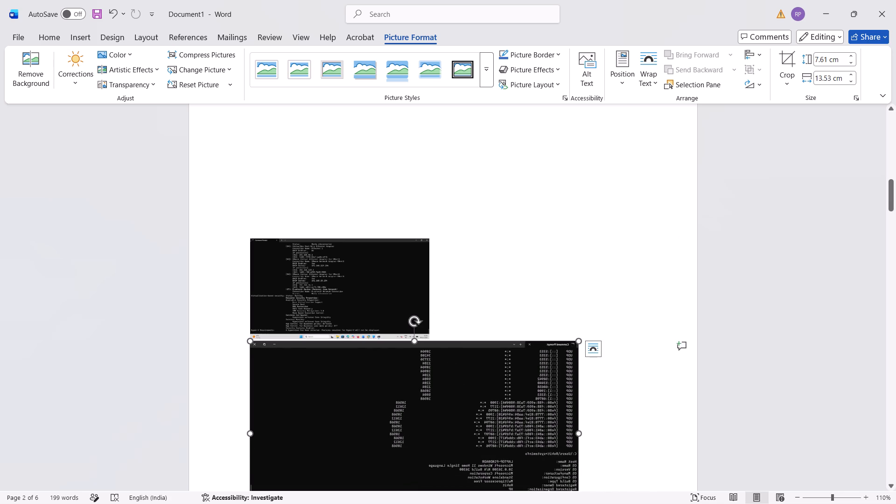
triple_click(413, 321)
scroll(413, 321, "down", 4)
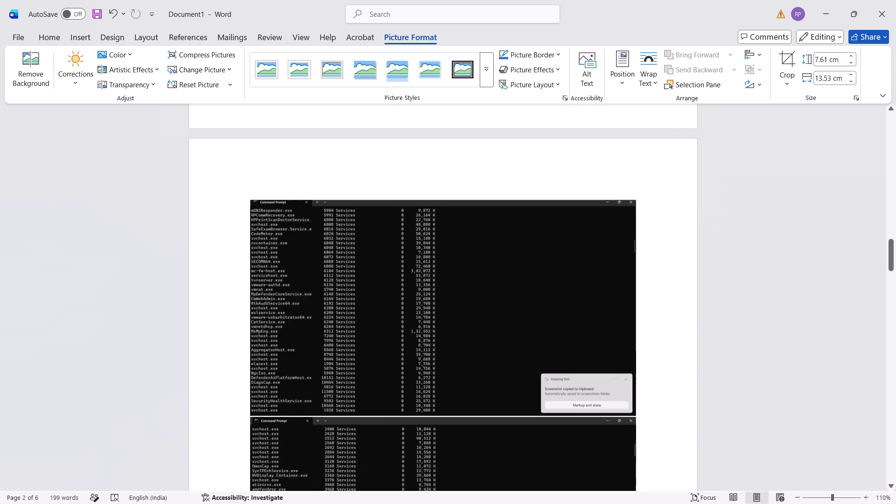
Undo the resizing and mirroring of the systeminfo screenshot, back to its original full-width, unmirrored form.
scroll(413, 321, "up", 4)
key("ctrl+z")
key("ctrl+z")
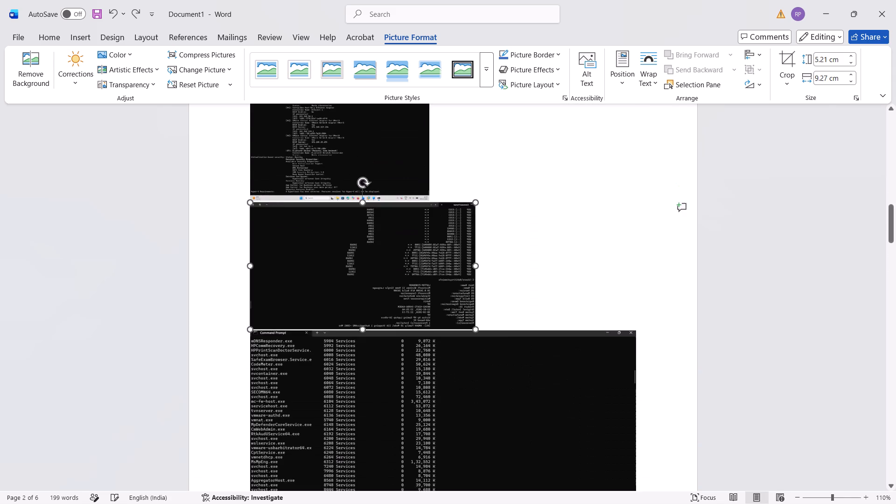
key("ctrl+z")
key("ctrl+z")
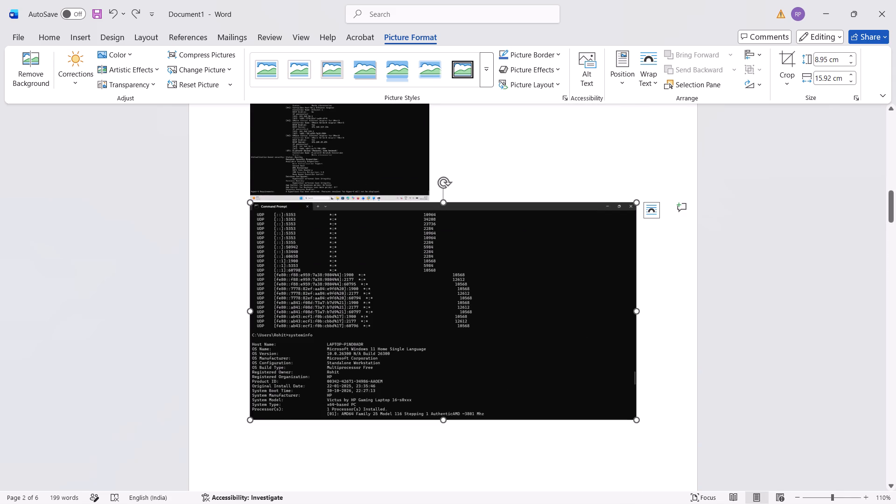
Shrink the systeminfo screenshot proportionally to about half the text width so it fits beside the first screenshot.
left_click_drag(633, 421, 310, 313)
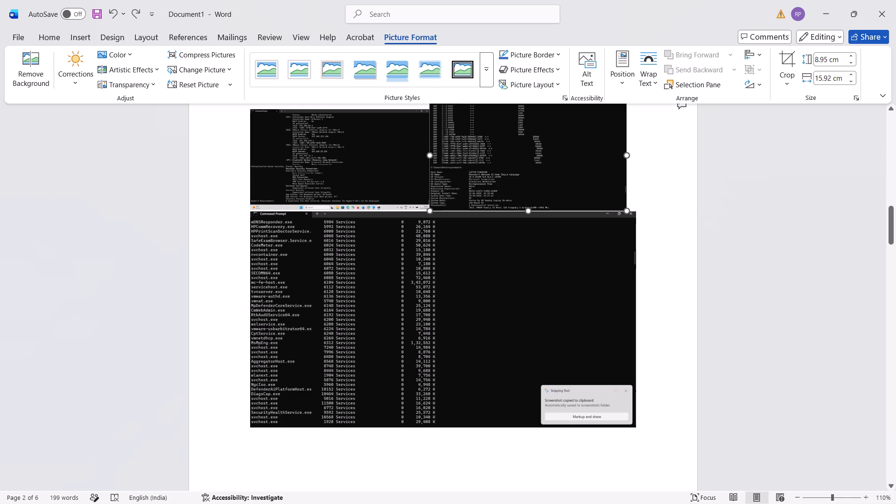
left_click_drag(310, 313, 278, 313)
Shrink the two process-list screenshots starting with mDNSResponder.exe and svchost.exe to about half the text width each, side by side.
left_click(413, 361)
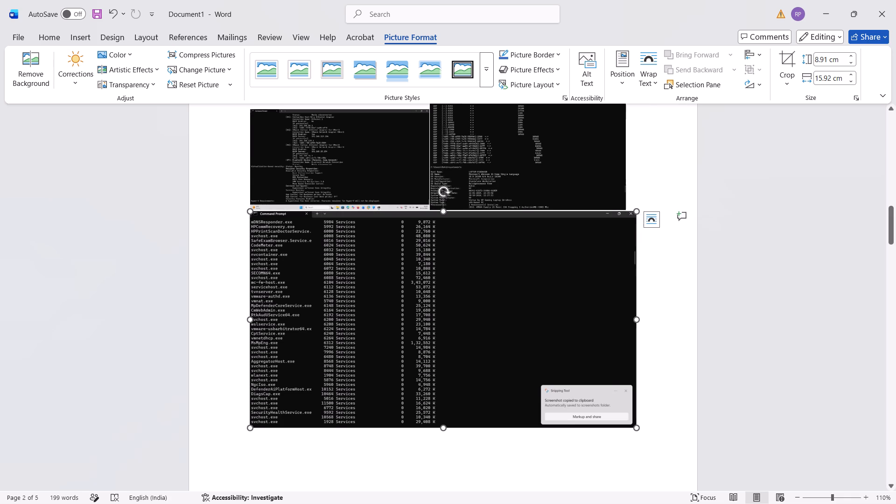
left_click_drag(634, 428, 364, 350)
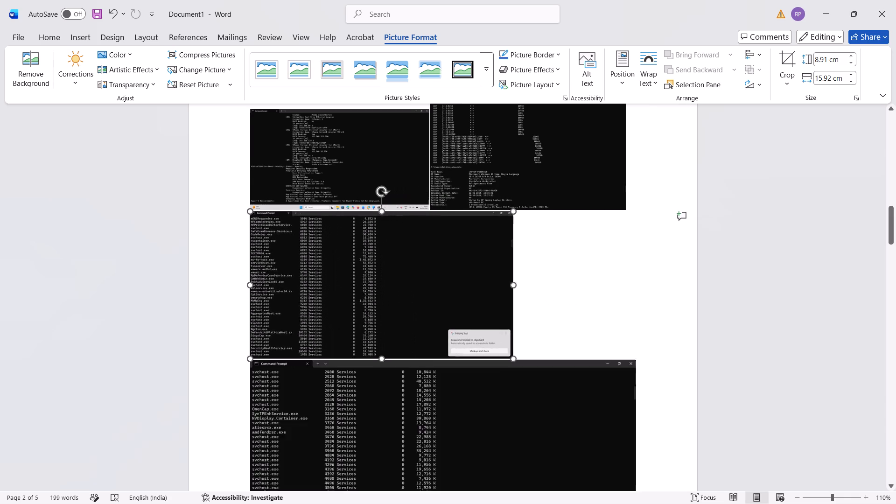
left_click_drag(364, 350, 286, 315)
left_click(377, 360)
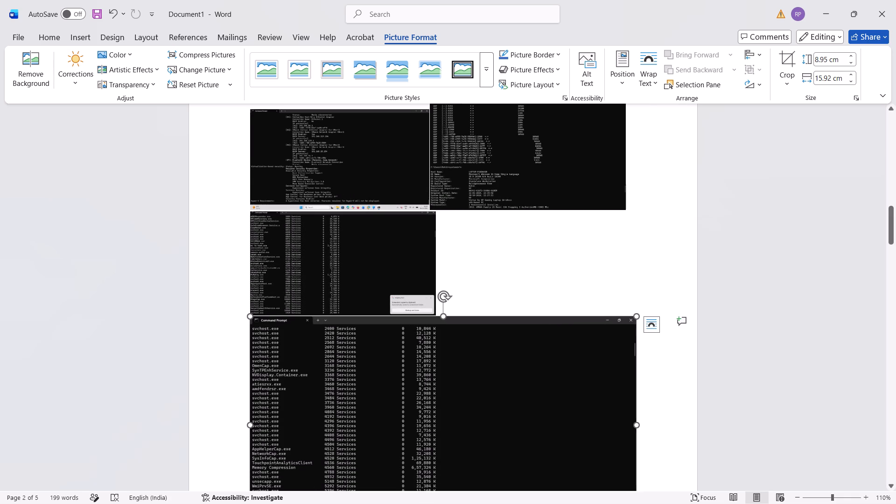
left_click_drag(636, 316, 394, 484)
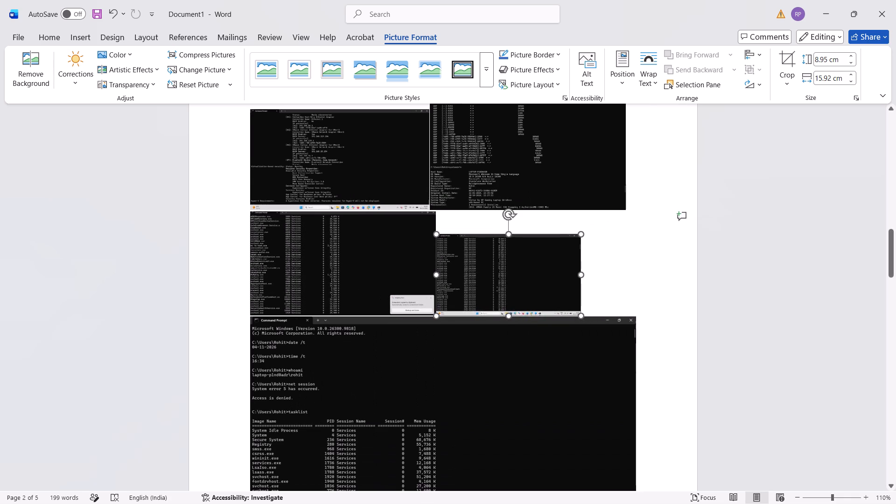
left_click_drag(394, 484, 437, 437)
Shrink the date, whoami and tasklist screenshot to about 8 cm wide and the Ncat-over-Kali screenshot to about 5.9 cm, side by side.
left_click(437, 437)
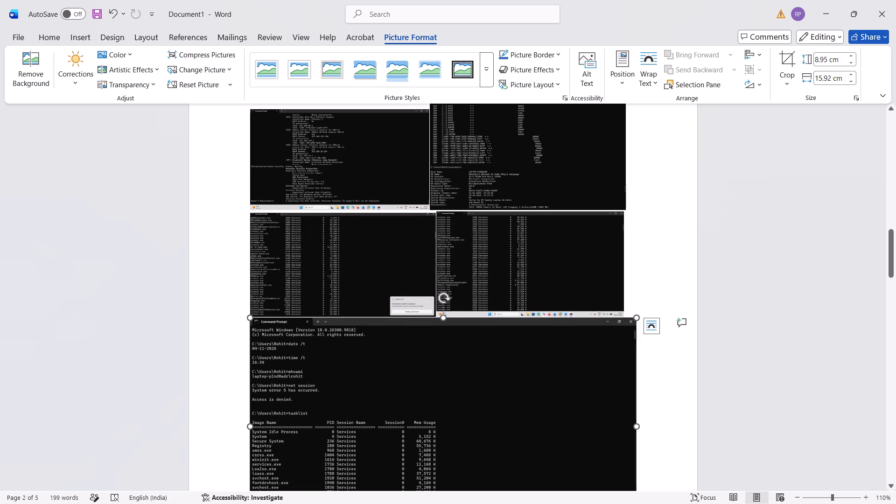
left_click_drag(637, 322, 617, 333)
left_click_drag(638, 318, 437, 426)
scroll(437, 426, "down", 3)
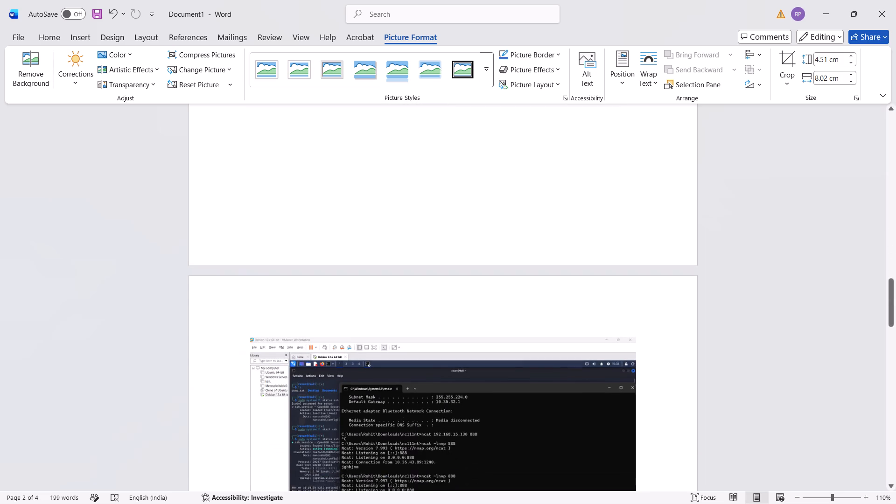
left_click(437, 426)
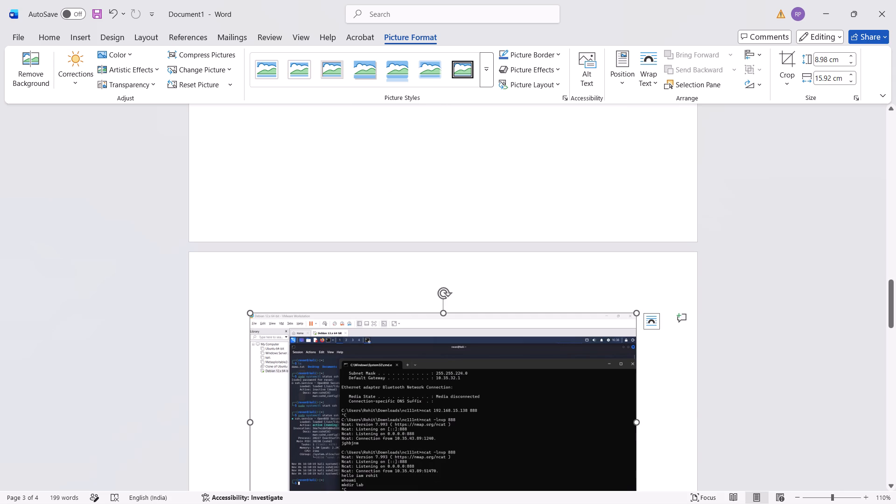
left_click_drag(634, 312, 392, 450)
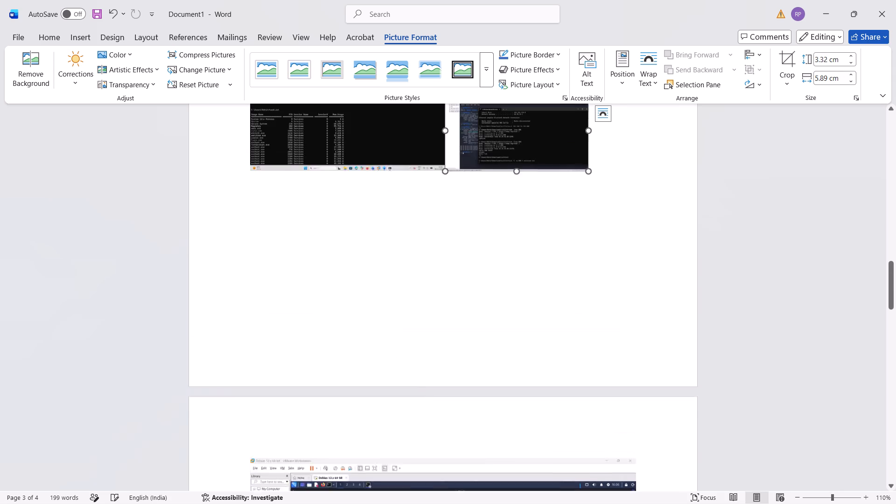
scroll(406, 438, "down", 2)
left_click(406, 438)
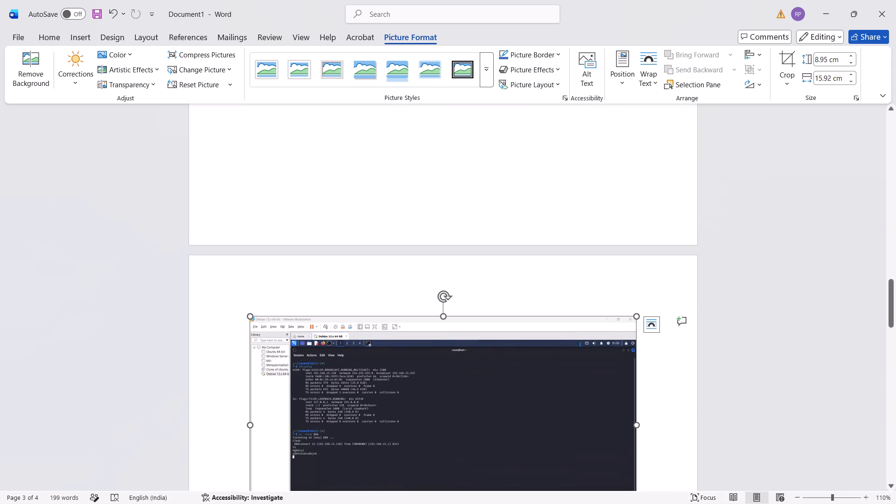
left_click_drag(637, 315, 403, 421)
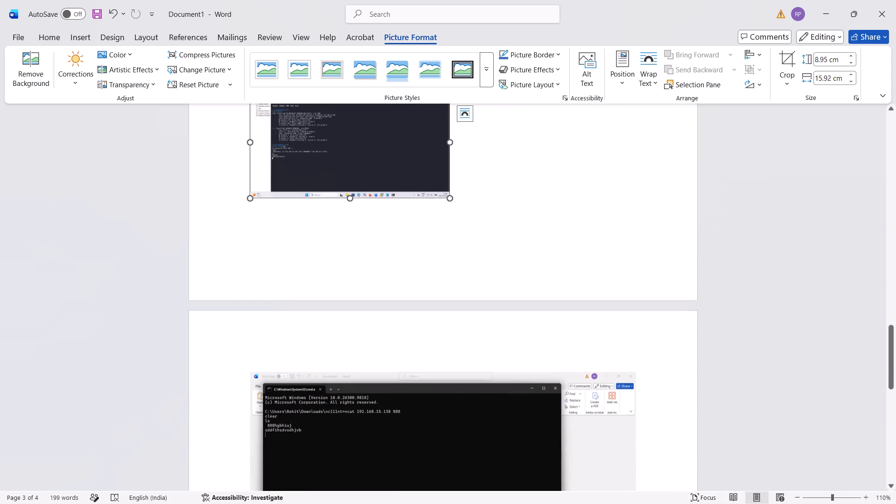
scroll(403, 421, "down", 1)
left_click(403, 421)
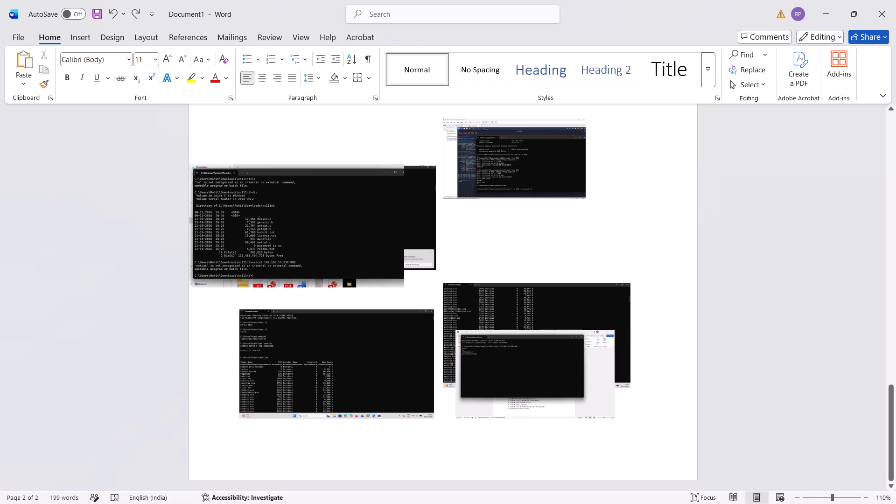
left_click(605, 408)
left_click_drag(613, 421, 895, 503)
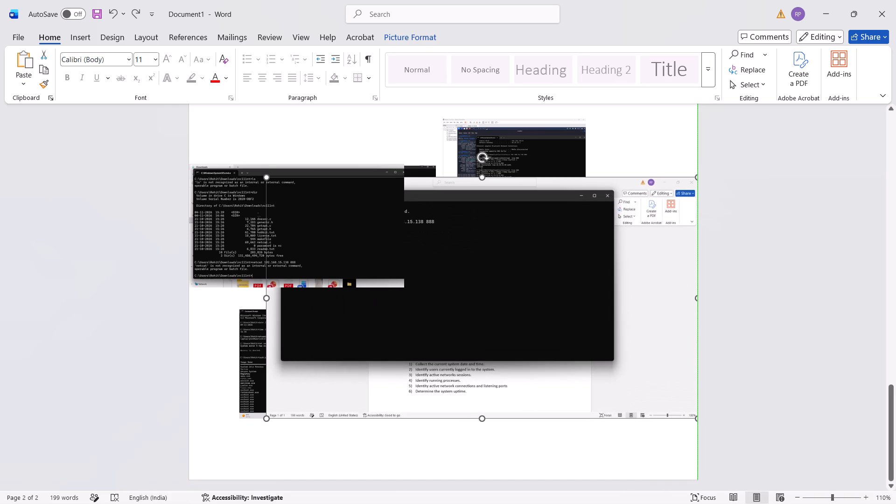
Shrink the ncat 192.168.15.138 888 screenshot proportionally to about the width of the tasklist continuation screenshot it overlaps.
left_click_drag(895, 503, 638, 382)
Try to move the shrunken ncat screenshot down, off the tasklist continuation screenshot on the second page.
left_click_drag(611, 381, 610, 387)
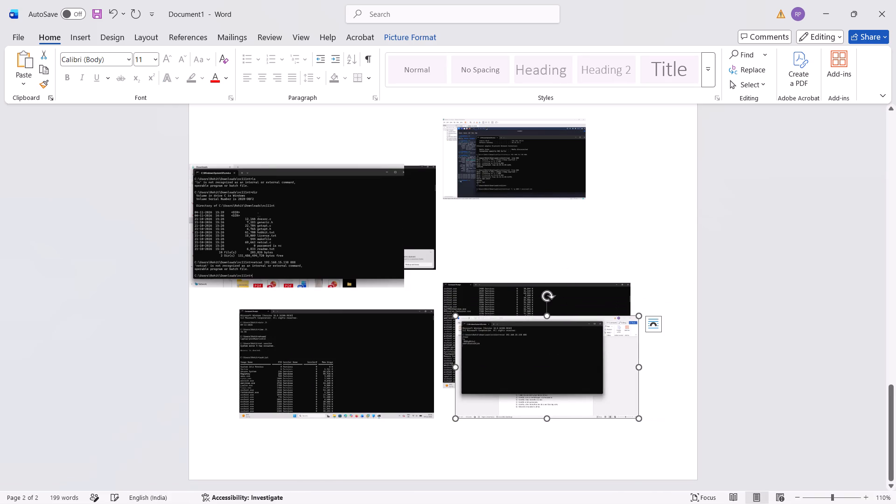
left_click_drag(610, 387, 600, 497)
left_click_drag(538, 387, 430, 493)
Look over the screenshot arrangement on the second page and the task text on the first page.
scroll(524, 363, "down", 5)
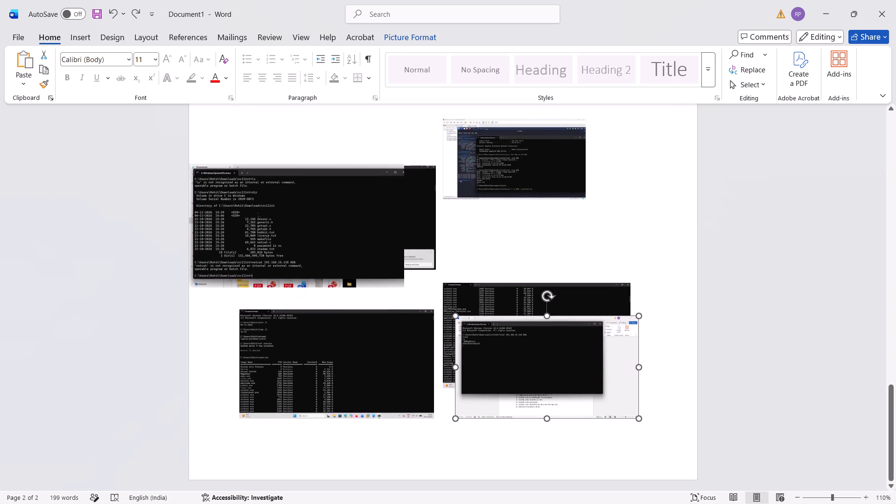
scroll(524, 363, "down", 1)
scroll(524, 363, "up", 4)
scroll(524, 363, "down", 4)
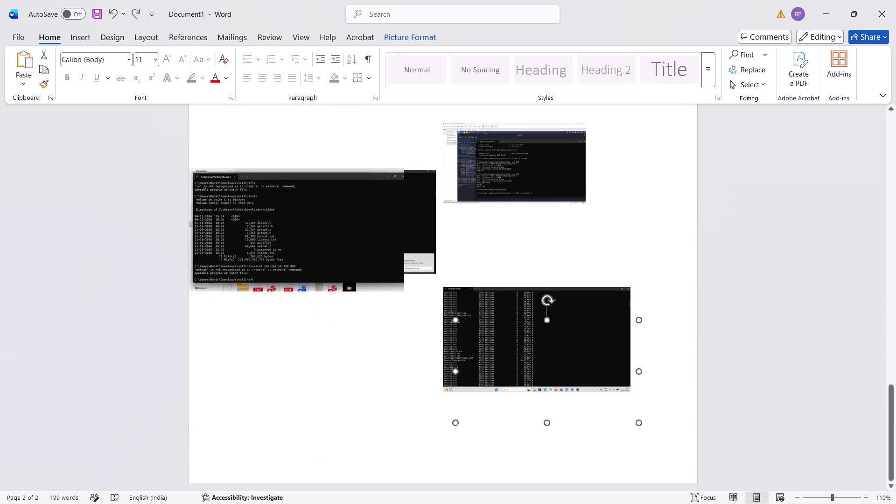
left_click(524, 363)
scroll(524, 363, "down", 5)
scroll(524, 363, "up", 5)
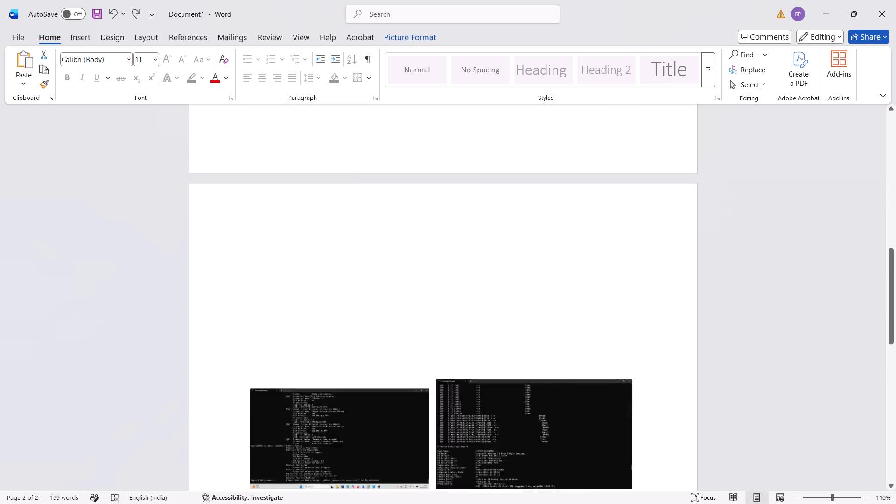
scroll(524, 363, "up", 3)
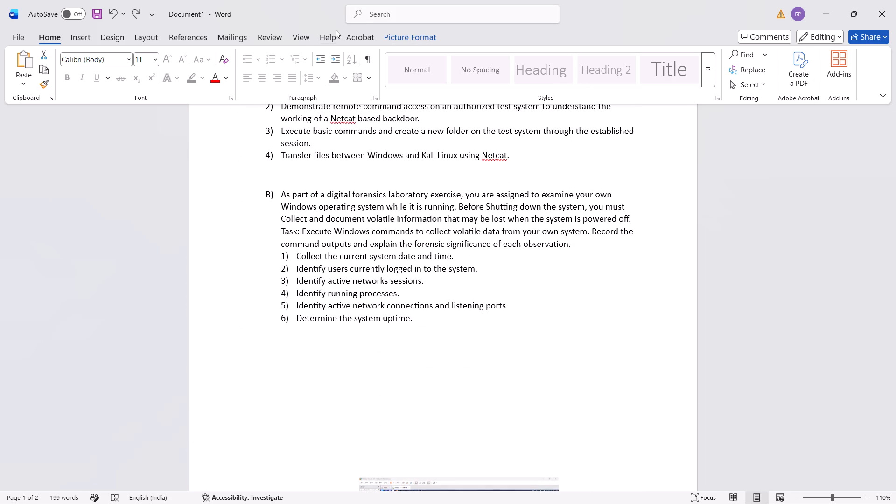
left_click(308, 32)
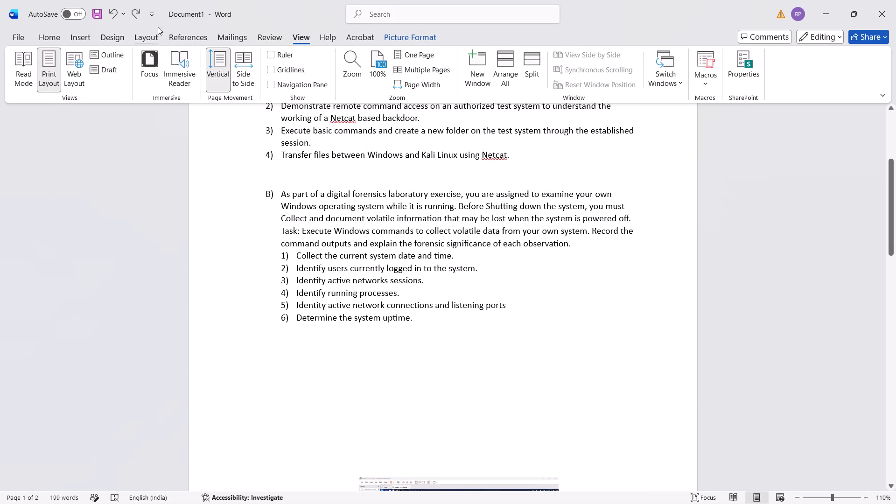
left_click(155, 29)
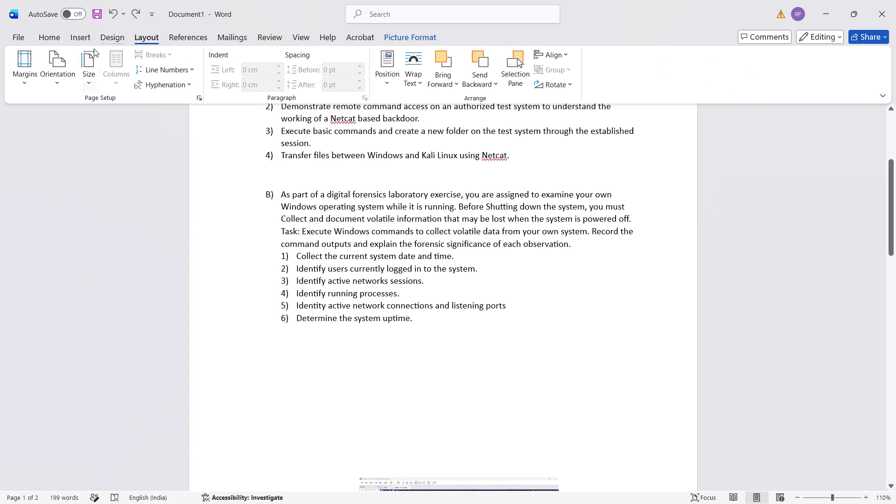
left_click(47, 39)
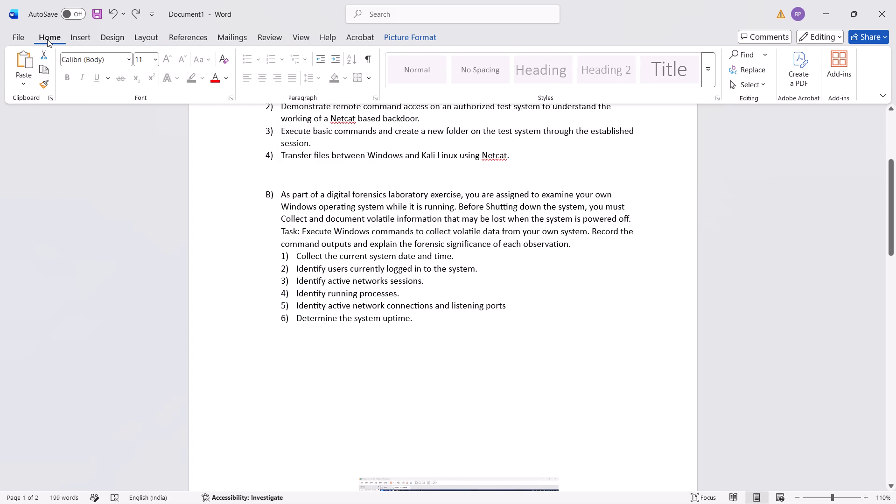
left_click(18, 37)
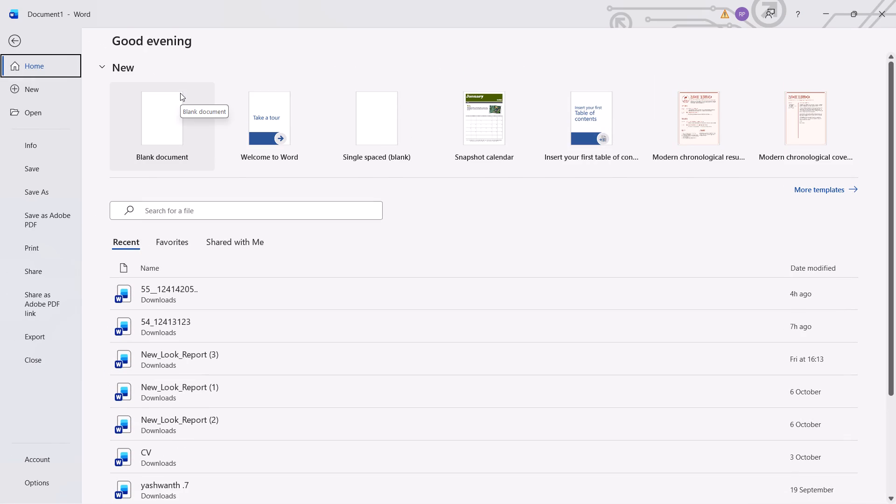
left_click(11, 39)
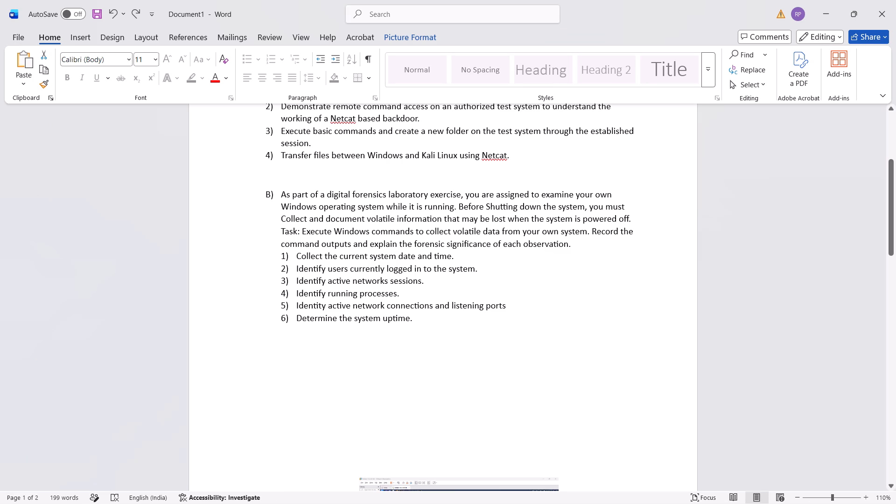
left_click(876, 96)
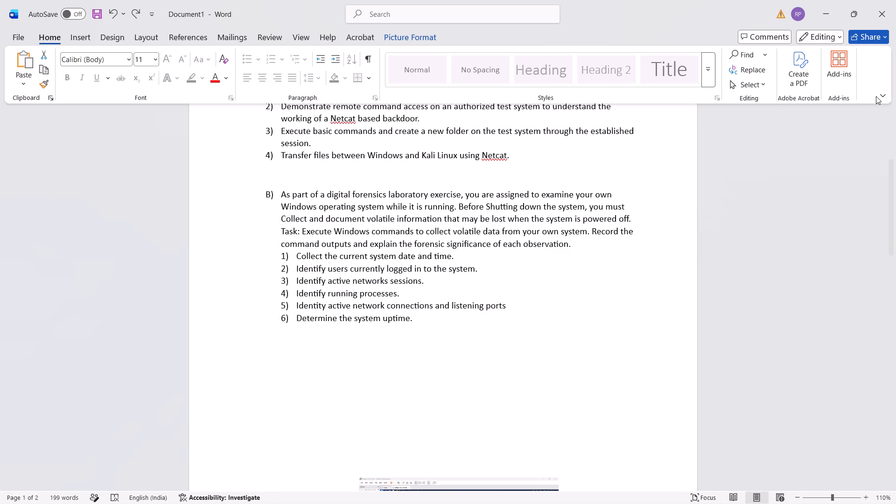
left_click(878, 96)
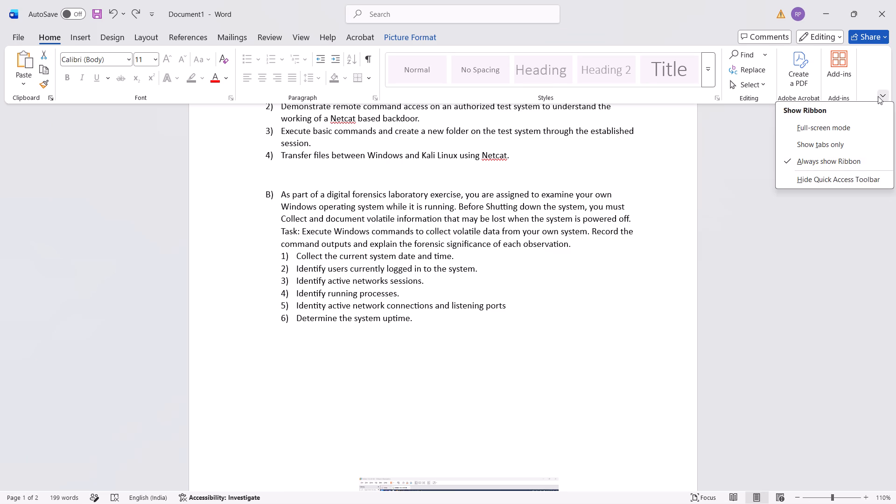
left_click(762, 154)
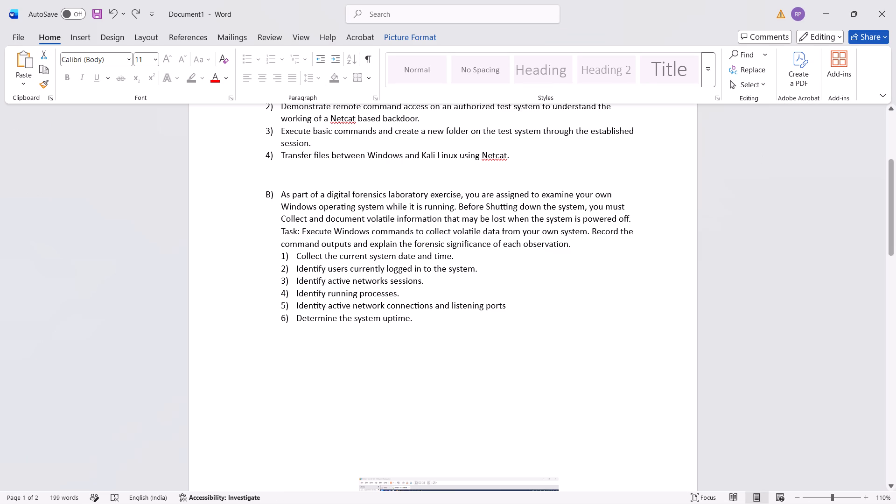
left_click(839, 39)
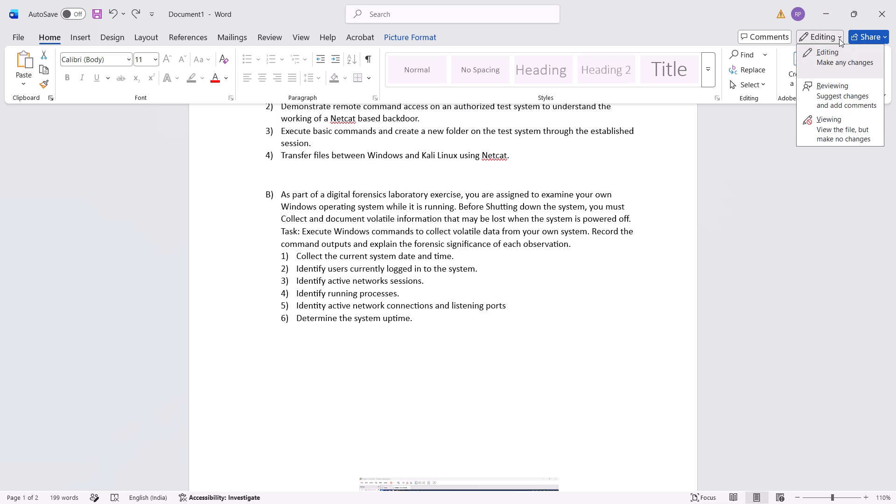
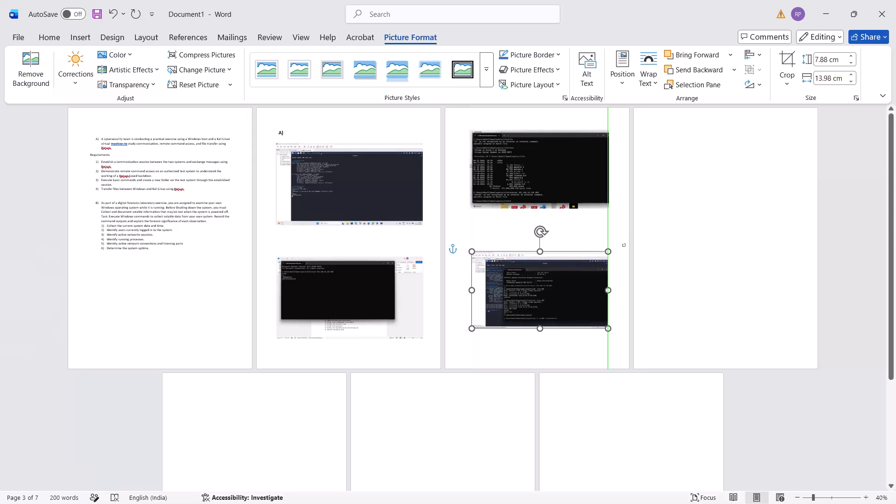
Nudge the received.txt ncat listener screenshot up on the third page and enlarge it to about 9.05 by 16.04 cm.
scroll(469, 252, "up", 6, "ctrl")
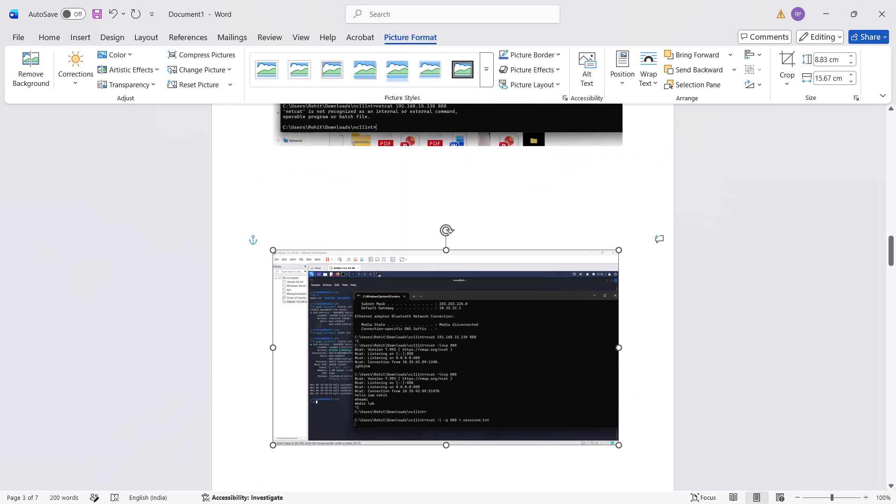
left_click_drag(473, 298, 477, 289)
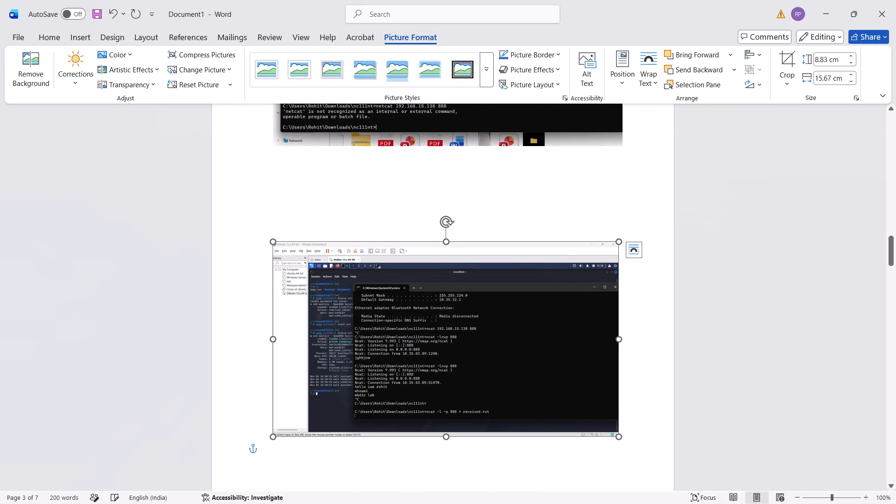
left_click_drag(619, 242, 632, 242)
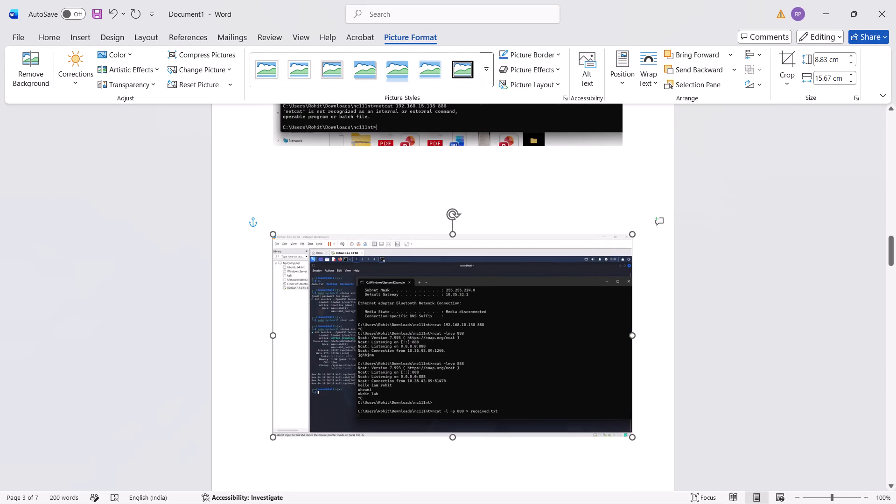
left_click_drag(632, 242, 622, 250)
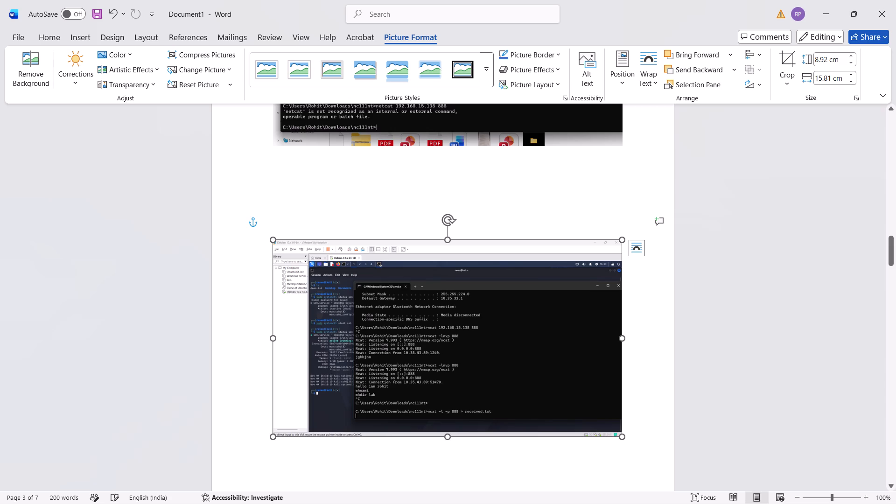
left_click_drag(275, 241, 272, 240)
left_click_drag(272, 240, 268, 238)
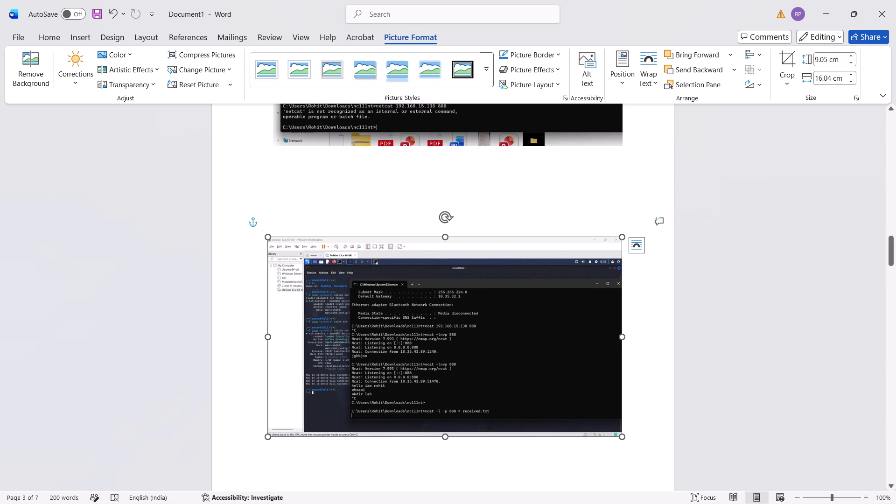
scroll(283, 262, "down", 6)
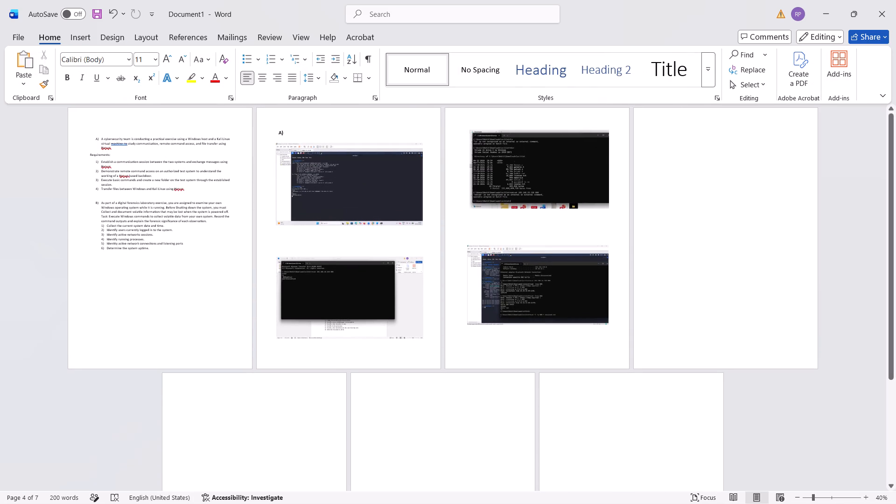
key("shift+b")
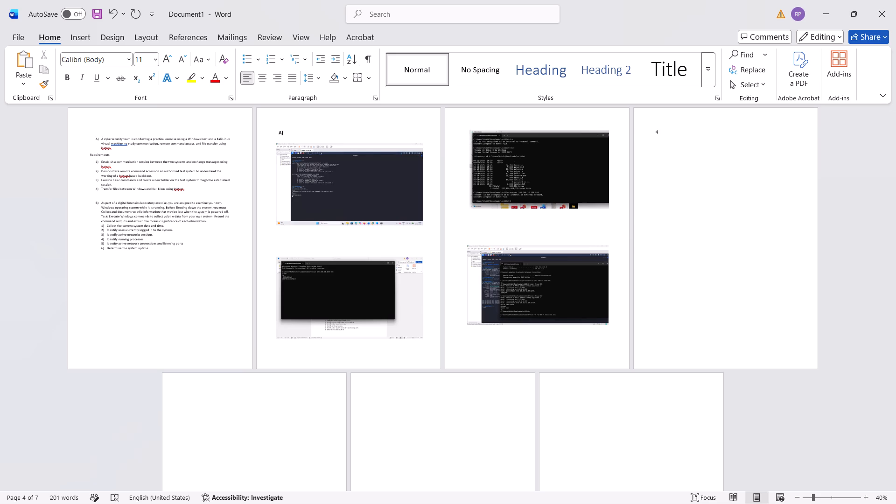
key("shift+parenright")
key("shift+Left")
key("shift+Left")
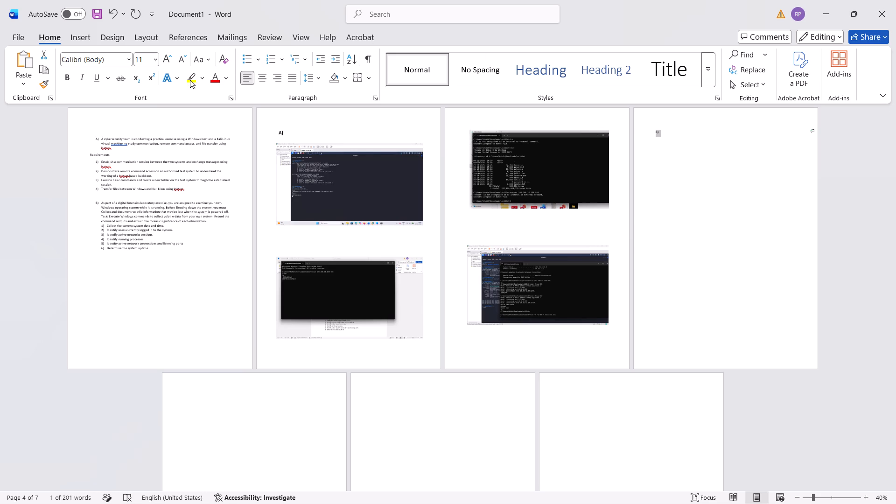
left_click(70, 79)
left_click(166, 63)
left_click(166, 63)
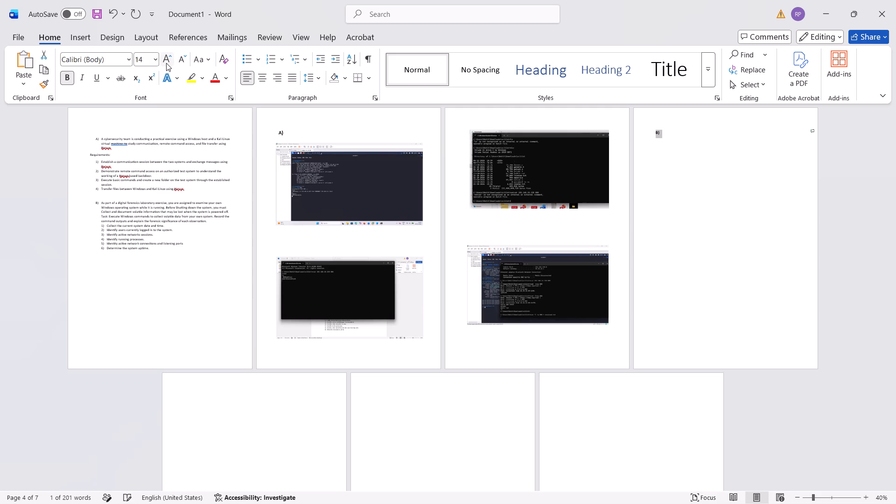
left_click(166, 63)
left_click(166, 63)
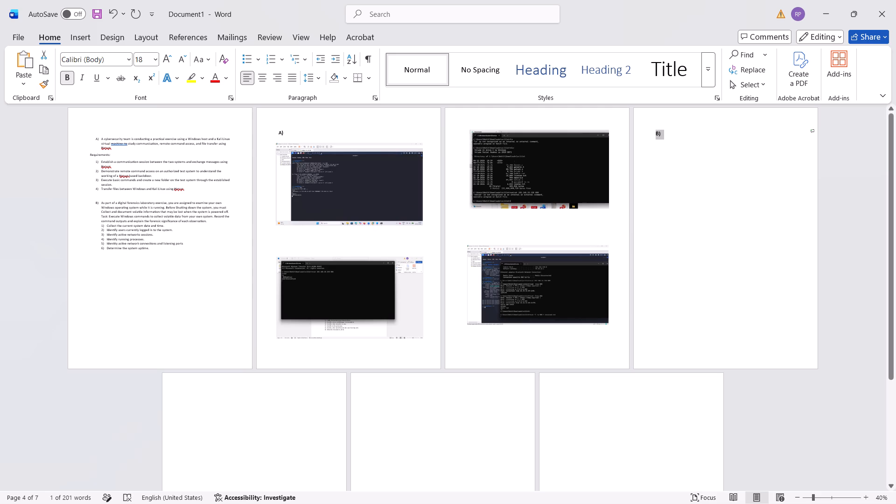
left_click(685, 168)
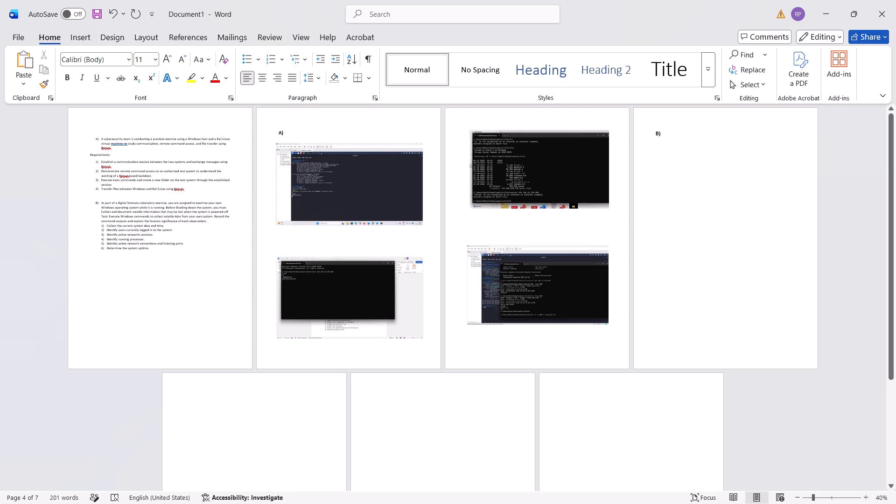
left_click(669, 147)
Examine the command output in the screenshots grouped on the last page, looking closely at the network adapter and virtualization one.
scroll(669, 147, "down", 2)
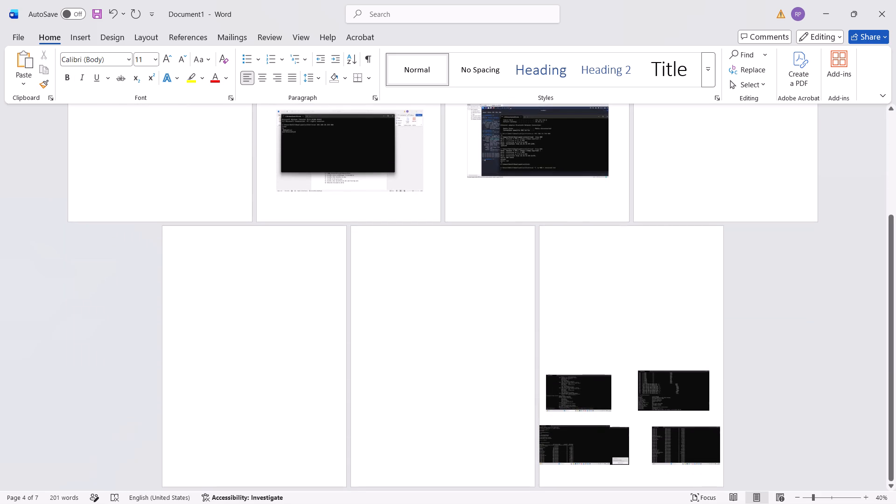
scroll(616, 386, "up", 10, "ctrl")
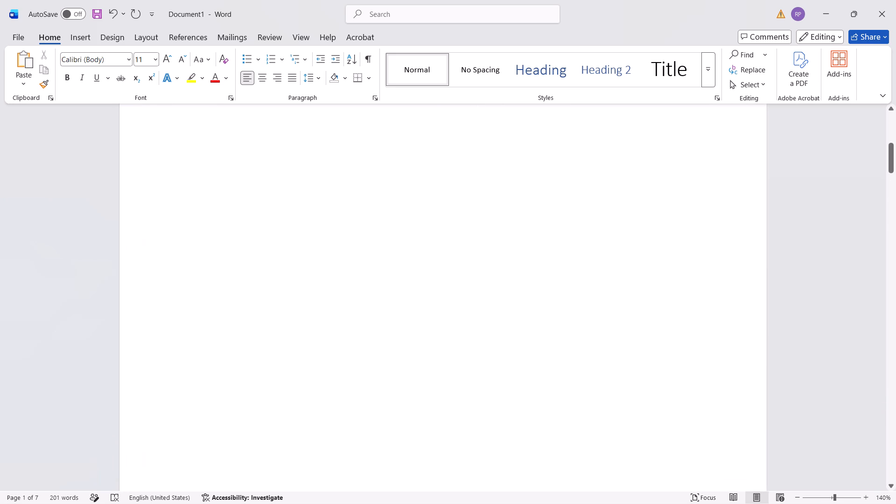
scroll(616, 386, "down", 11)
right_click(616, 386)
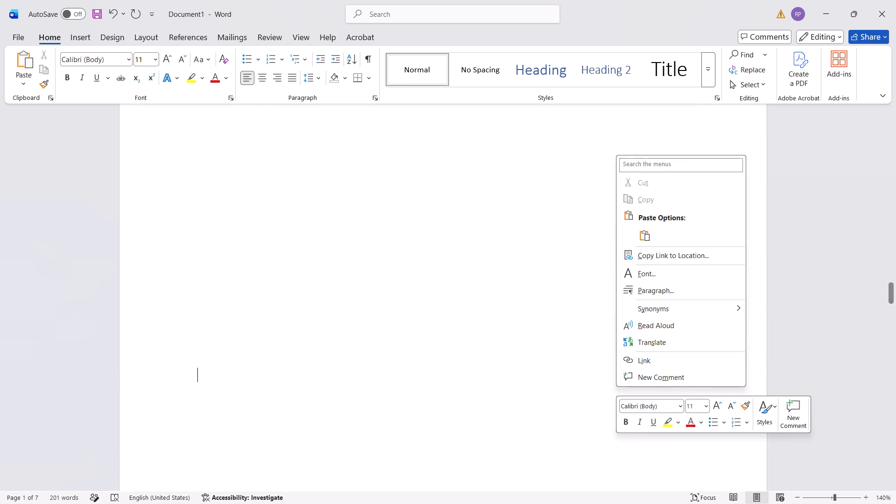
scroll(616, 386, "down", 3, "ctrl")
scroll(482, 385, "down", 2)
left_click(482, 385)
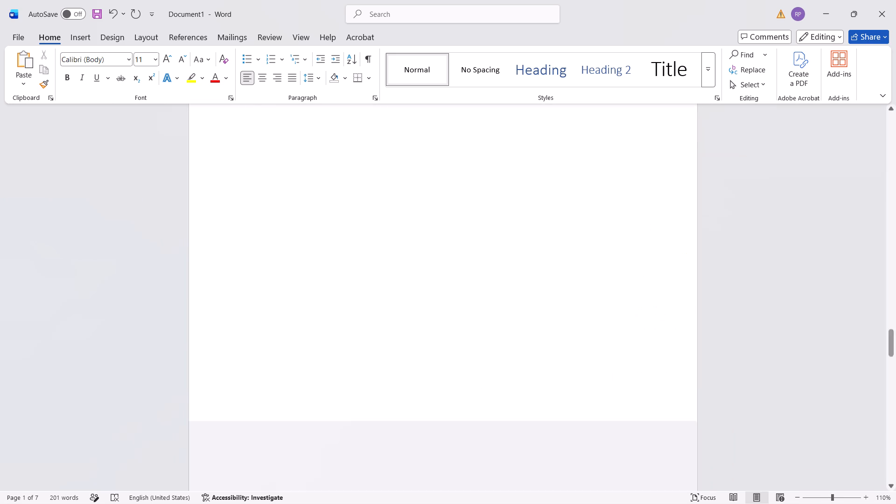
scroll(482, 385, "down", 6)
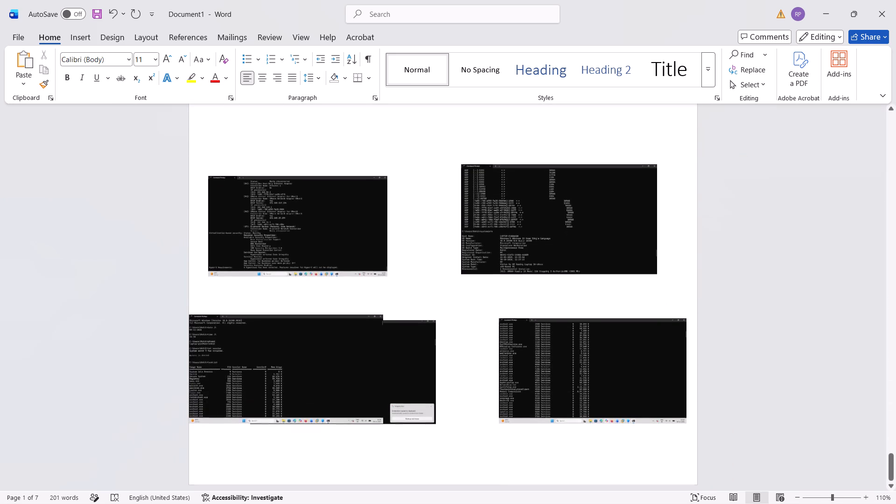
left_click(351, 223)
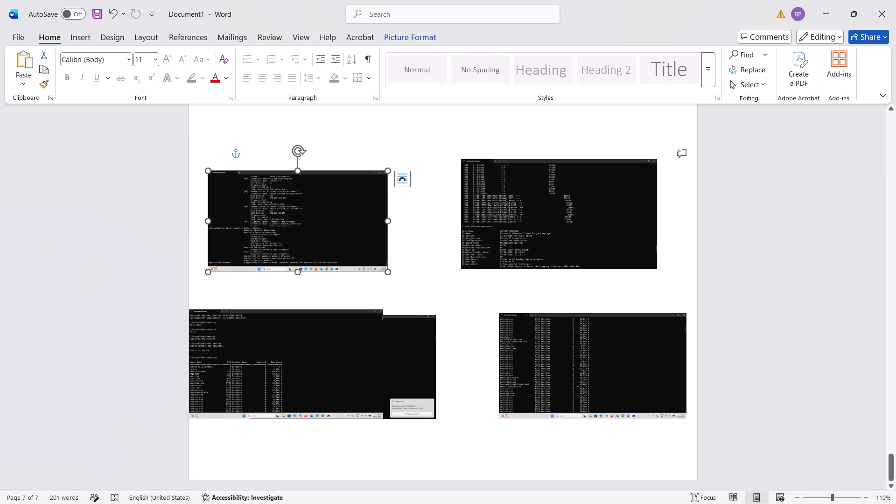
double_click(351, 223)
scroll(351, 223, "up", 3, "ctrl")
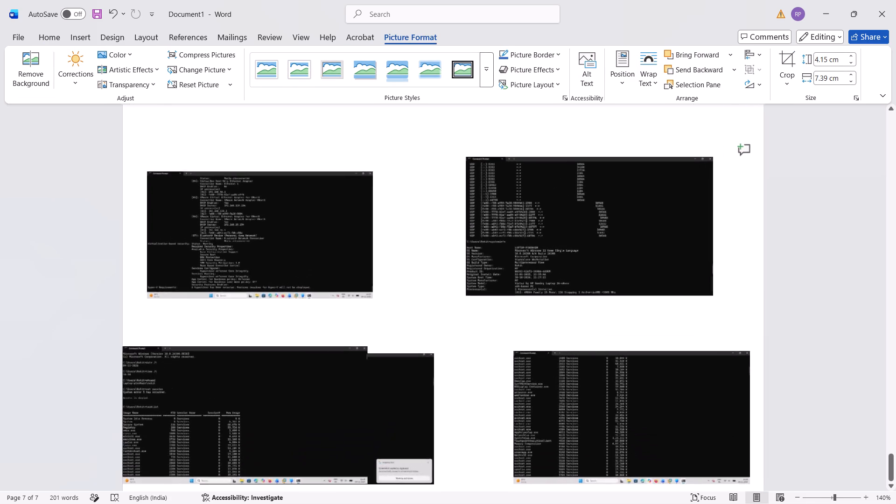
scroll(351, 223, "up", 5, "ctrl")
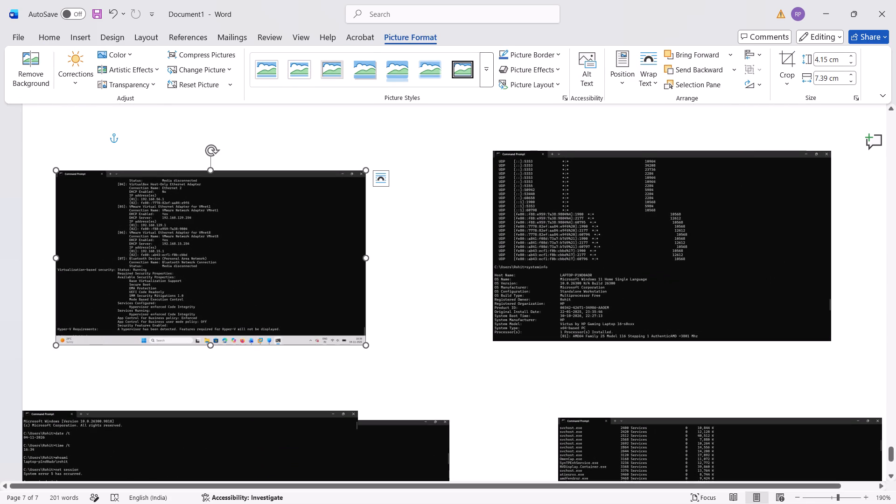
scroll(423, 269, "down", 1)
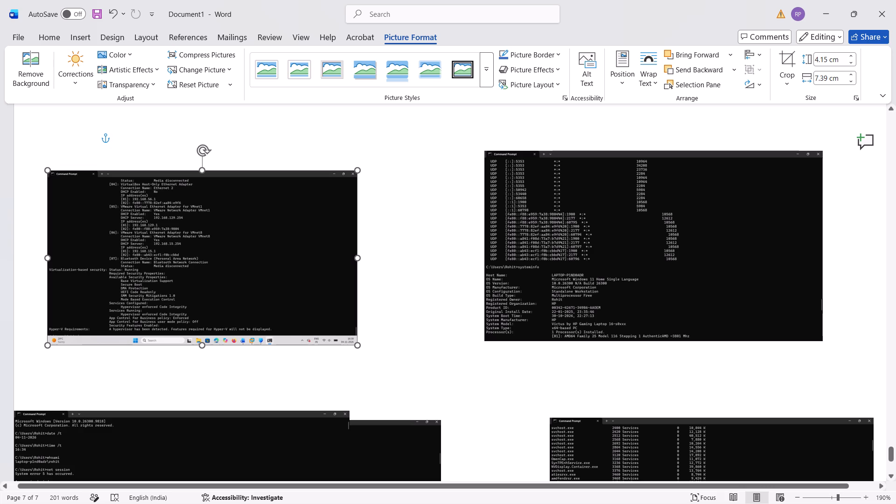
scroll(423, 269, "down", 1)
Move the screenshot starting with date /t, time /t and tasklist from the last page to below the "B)" heading on the fourth page.
left_click(423, 269)
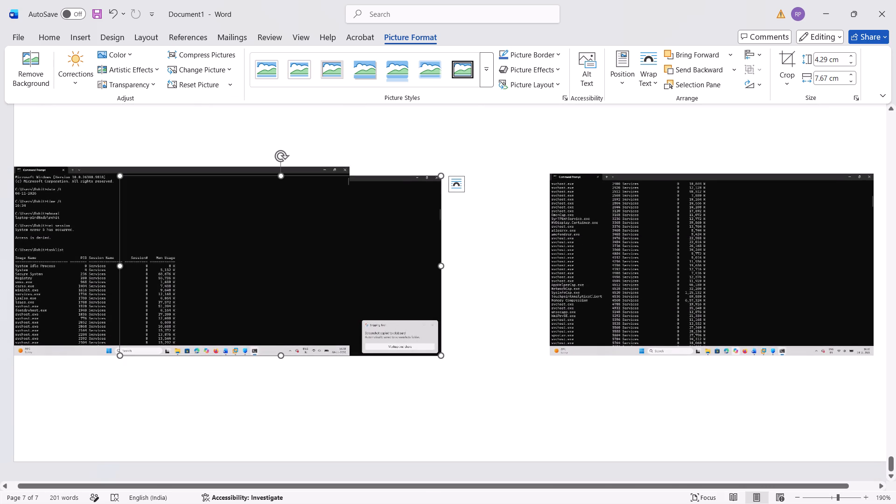
left_click(111, 238)
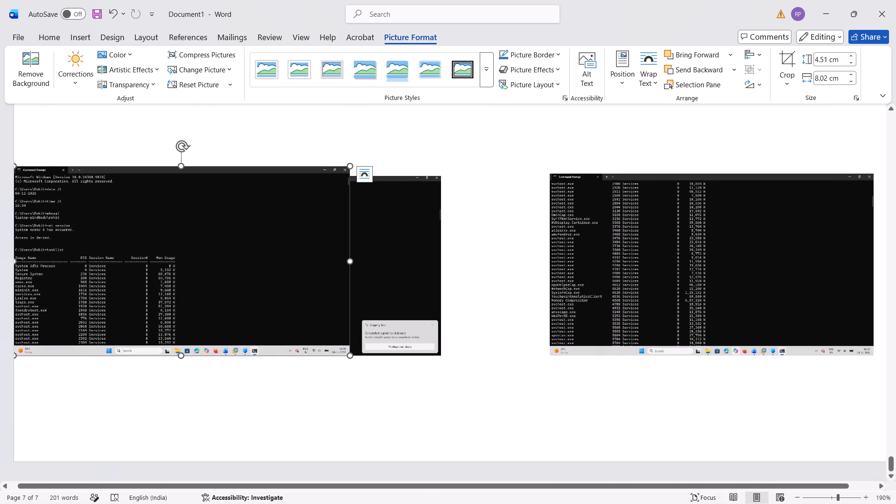
key("ctrl+x")
scroll(111, 238, "up", 6)
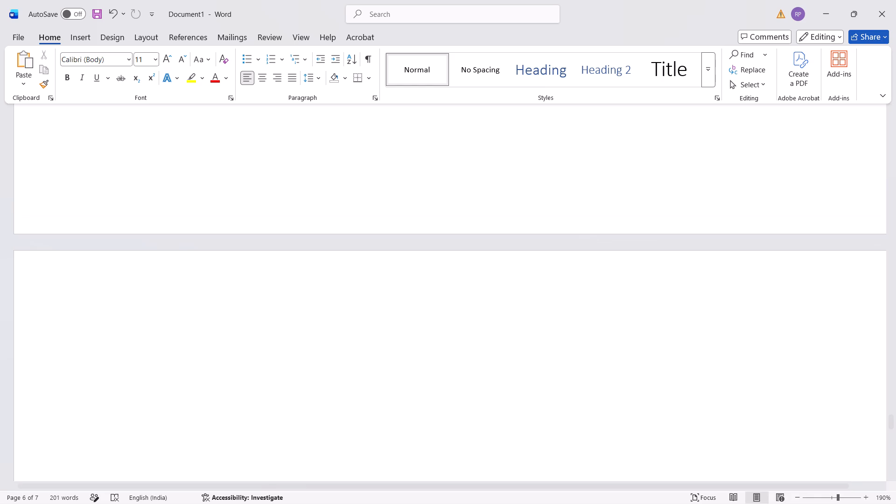
scroll(111, 238, "up", 5)
scroll(111, 238, "down", 5, "ctrl")
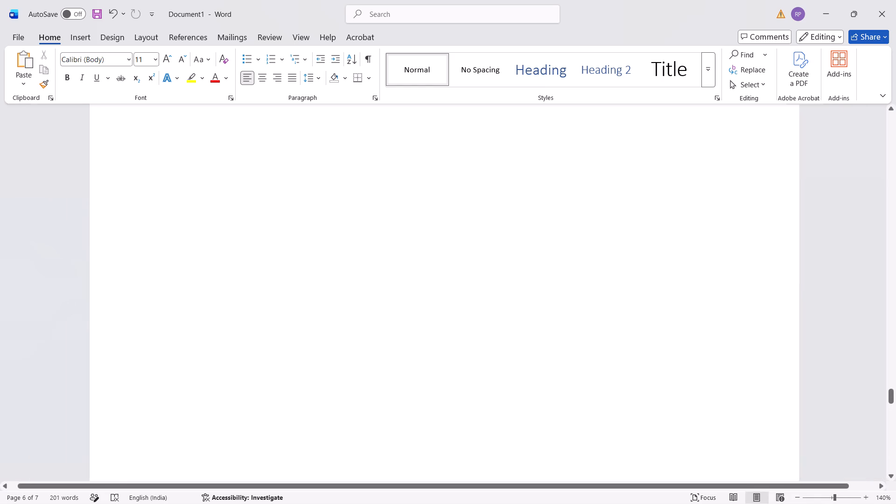
scroll(111, 238, "up", 4)
scroll(111, 238, "down", 2, "ctrl")
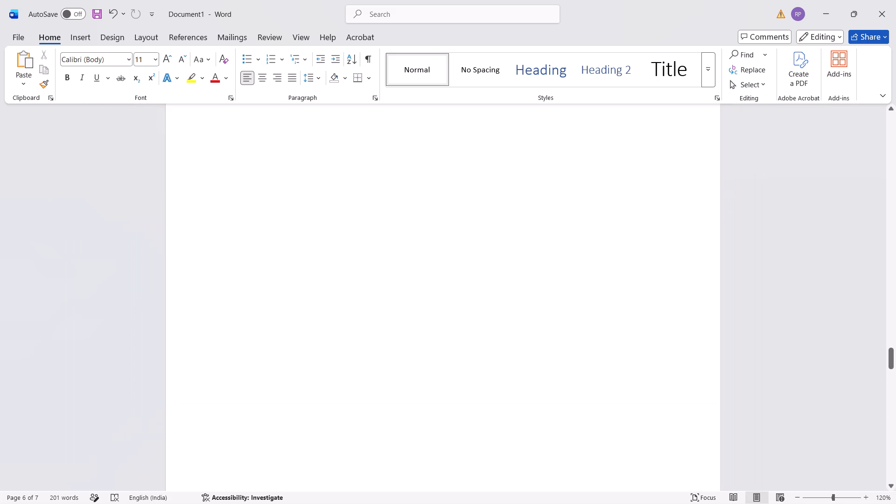
scroll(111, 238, "up", 4)
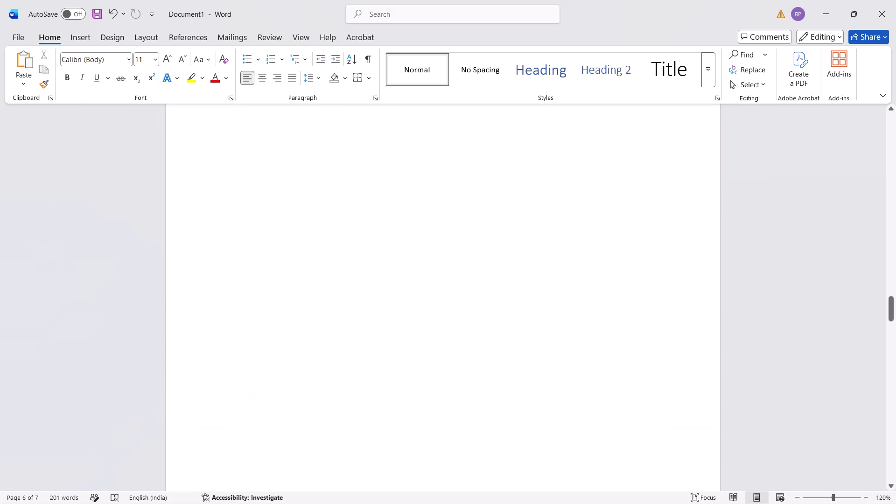
left_click(330, 329)
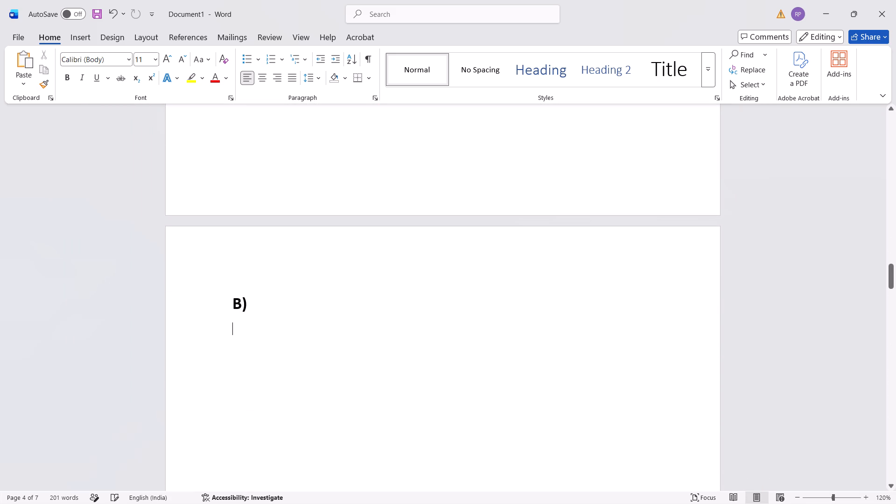
key("ctrl+v")
Align the pasted date and tasklist screenshot with the left text margin below "B)" and enlarge it to slightly beyond the text width.
left_click_drag(404, 385, 426, 389)
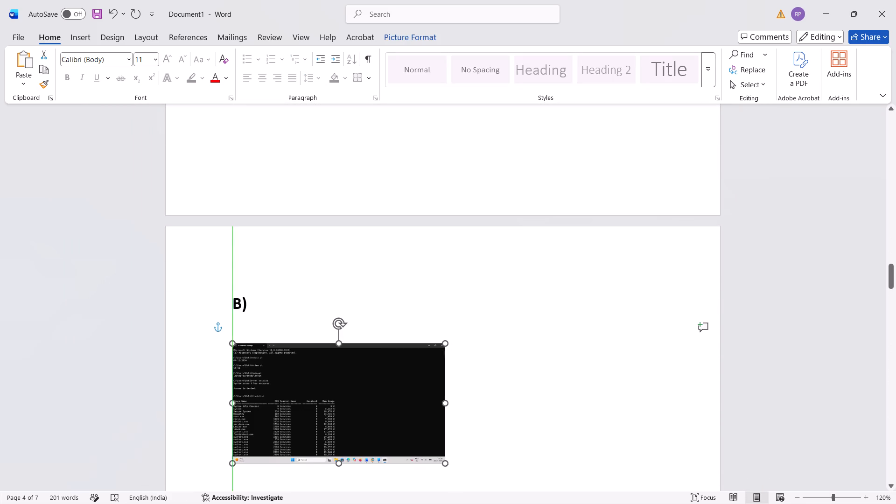
left_click_drag(426, 389, 480, 384)
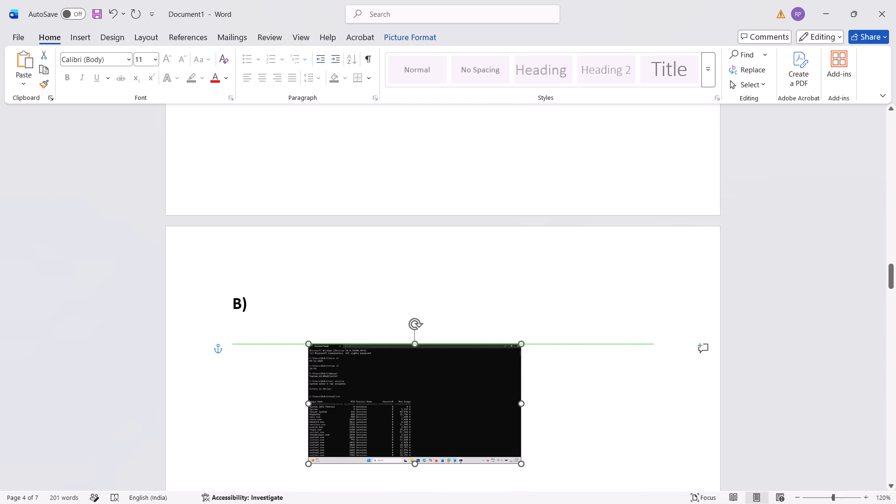
left_click_drag(480, 384, 481, 391)
scroll(481, 391, "down", 1)
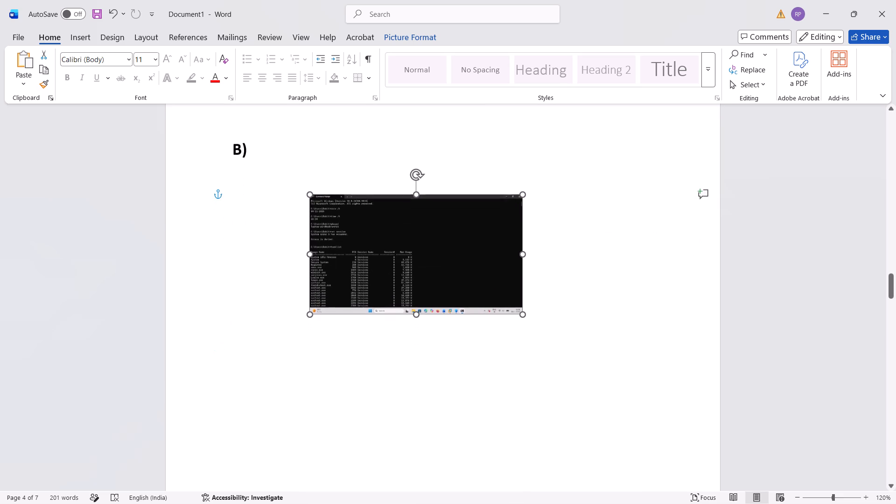
left_click_drag(526, 315, 583, 385)
left_click_drag(519, 333, 485, 343)
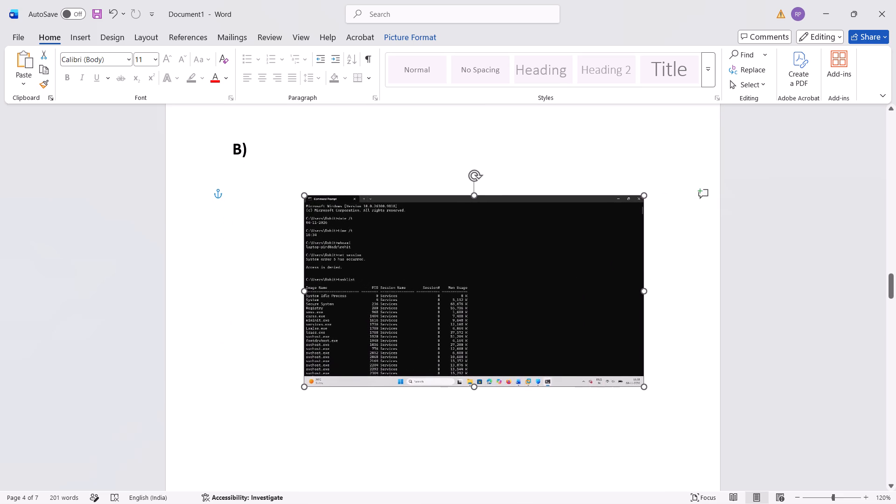
left_click_drag(485, 343, 470, 348)
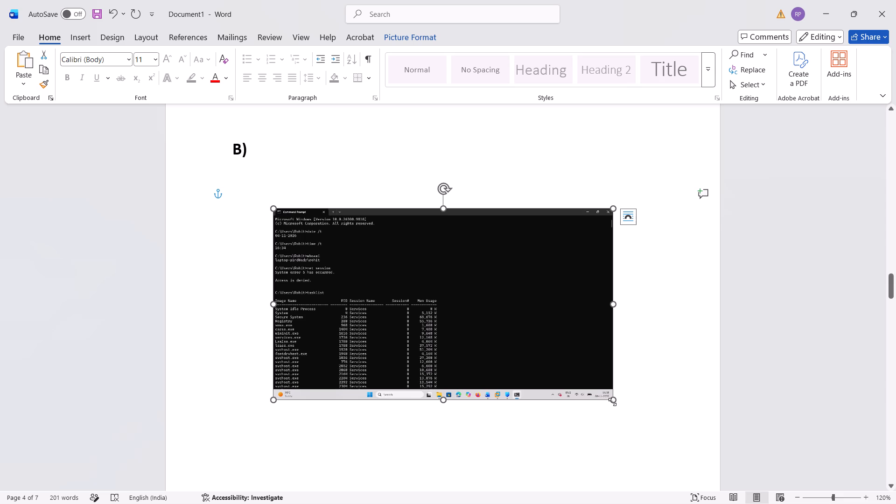
left_click_drag(612, 402, 651, 426)
left_click_drag(523, 392, 506, 387)
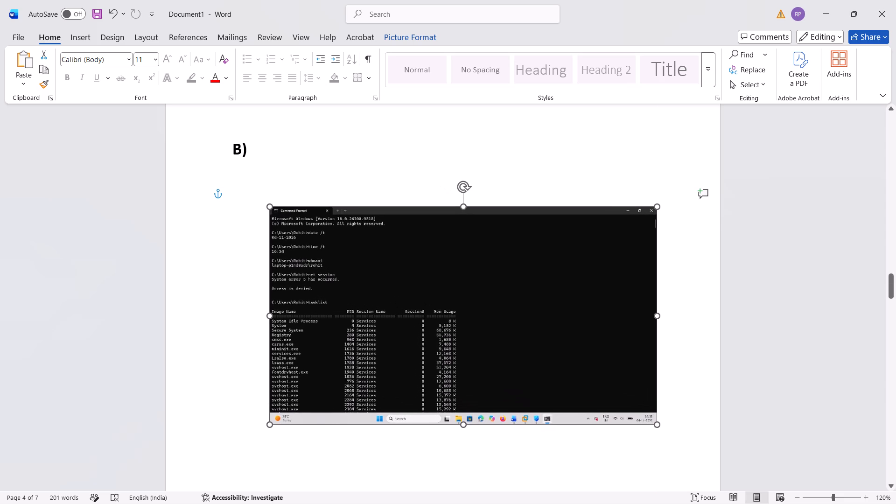
left_click_drag(506, 387, 507, 383)
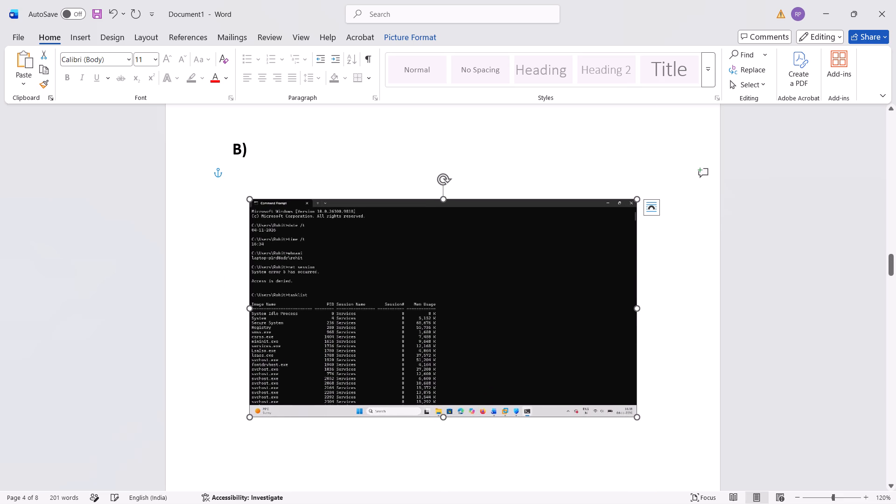
left_click_drag(637, 414, 651, 448)
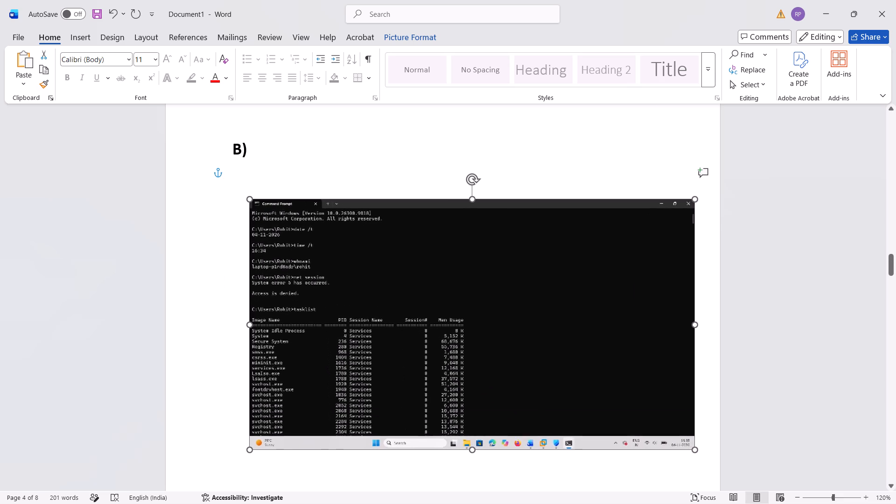
left_click_drag(651, 448, 552, 423)
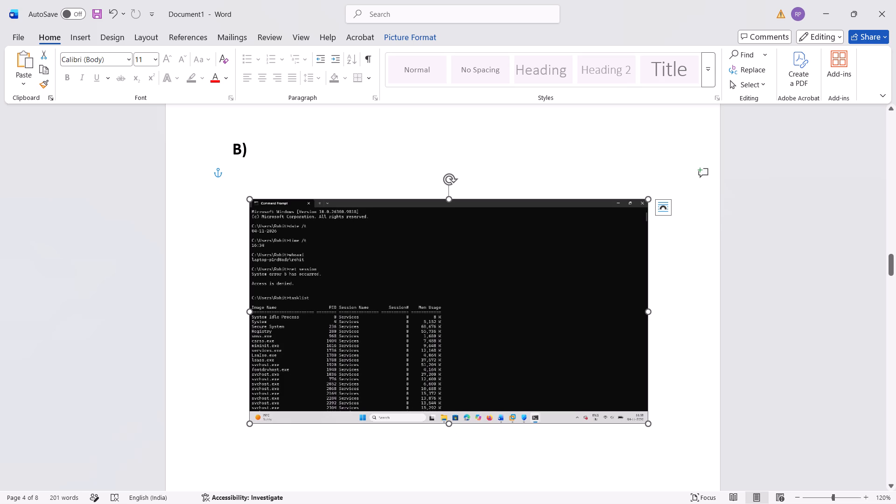
left_click_drag(252, 425, 227, 445)
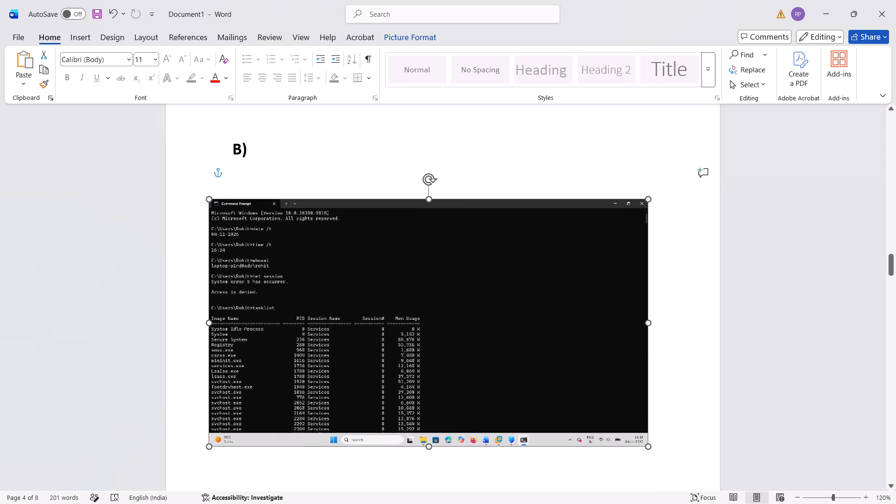
left_click_drag(227, 445, 294, 431)
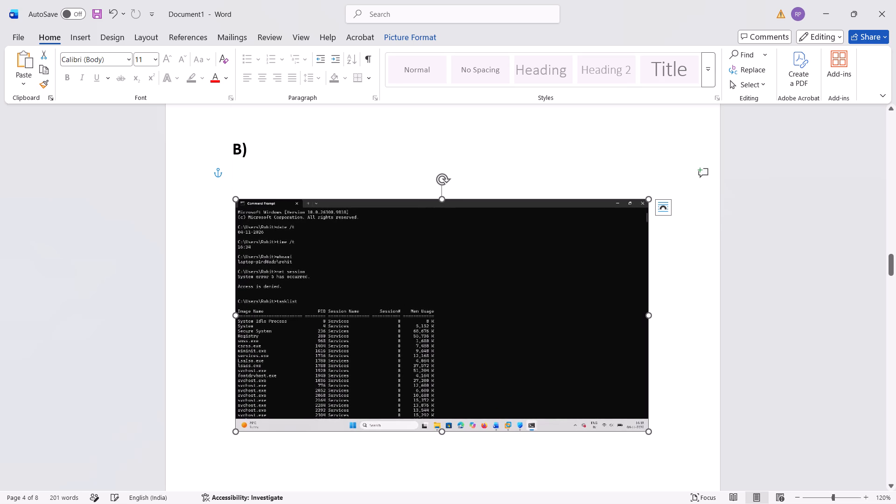
left_click_drag(650, 429, 672, 438)
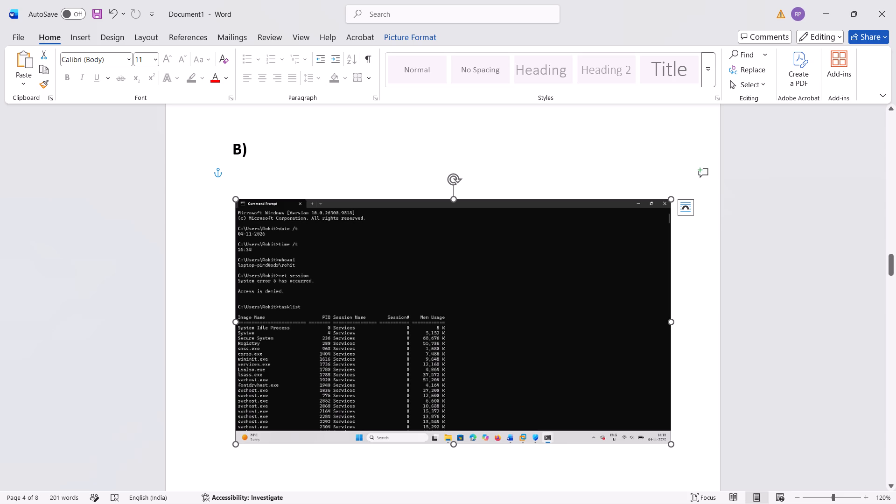
Nudge the enlarged date and tasklist screenshot up so it sits closer beneath the "B)" heading.
scroll(672, 438, "down", 5)
scroll(672, 438, "up", 1)
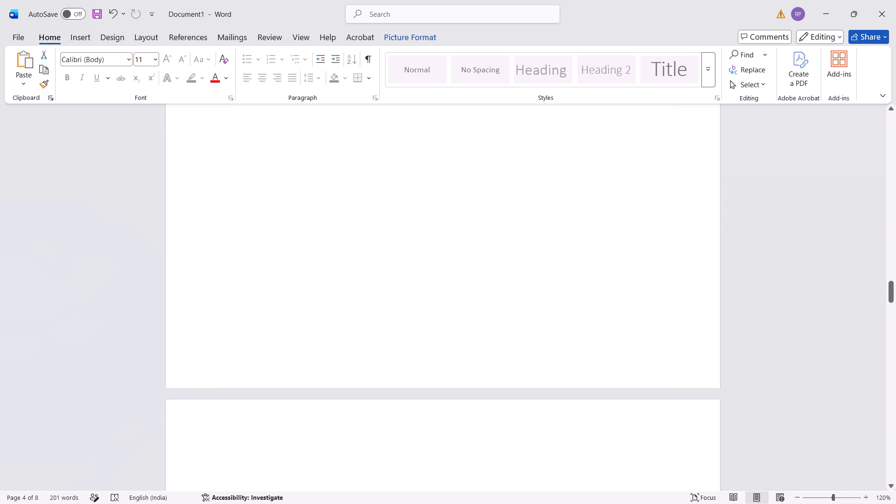
scroll(672, 438, "up", 1)
left_click(600, 420)
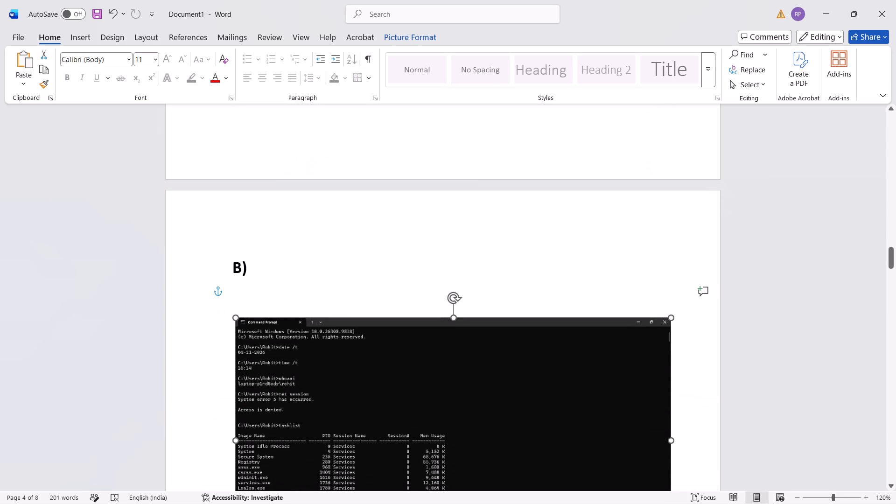
key("Up")
key("Up")
key("Up")
key("Up")
key("Up")
key("Up")
key("Up")
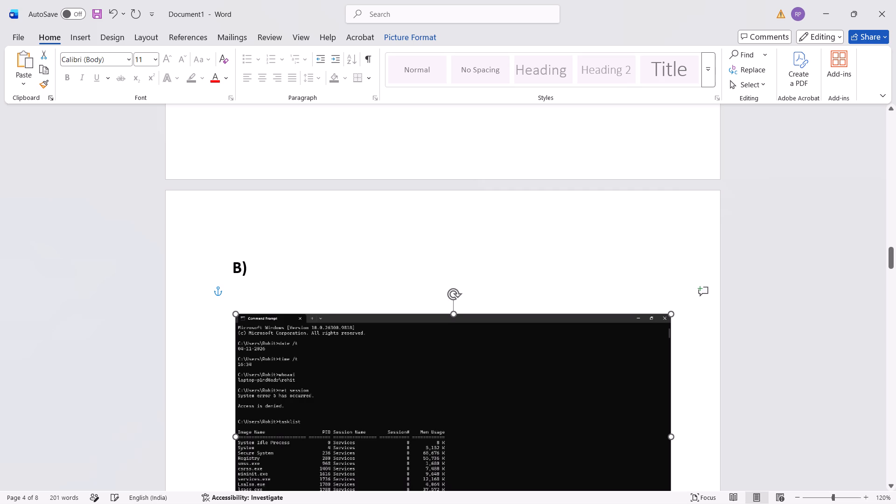
Nudge the selected date and tasklist screenshot further up towards the "B)" heading.
key("Up")
key("Up")
key("Up")
key("Up")
key("Up")
key("Up")
key("Up")
key("Up")
key("Up")
key("Up")
key("Up")
key("Up")
key("Up")
key("Up")
key("Up")
key("Up")
key("Up")
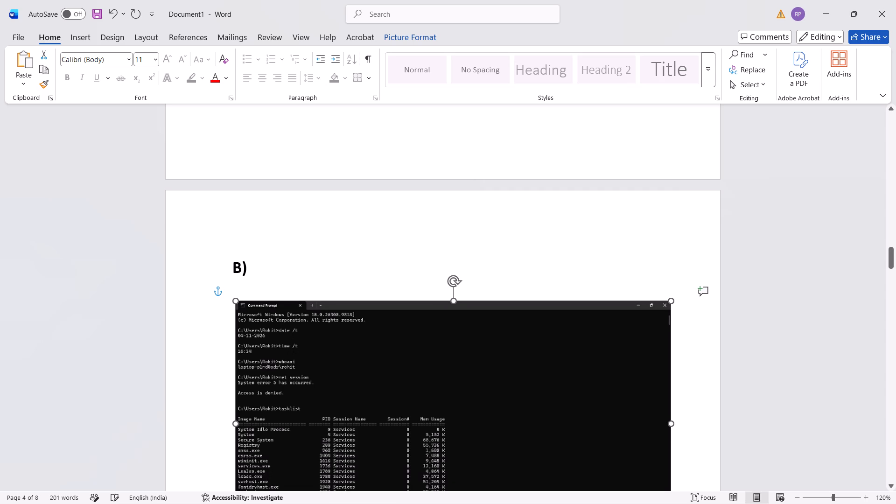
Look over the empty space below the date and tasklist screenshot and the remaining screenshots on the last page.
scroll(600, 420, "down", 3)
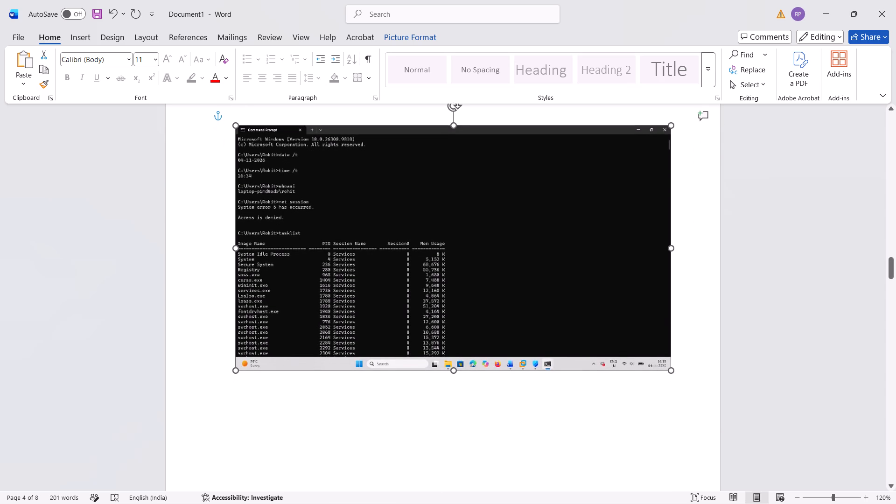
scroll(600, 420, "down", 2)
scroll(600, 420, "up", 2)
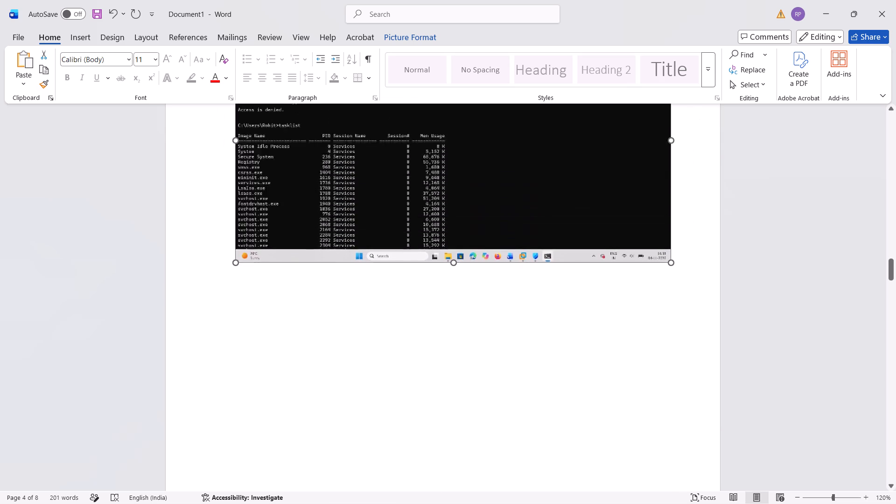
scroll(600, 420, "up", 1)
scroll(600, 420, "down", 5)
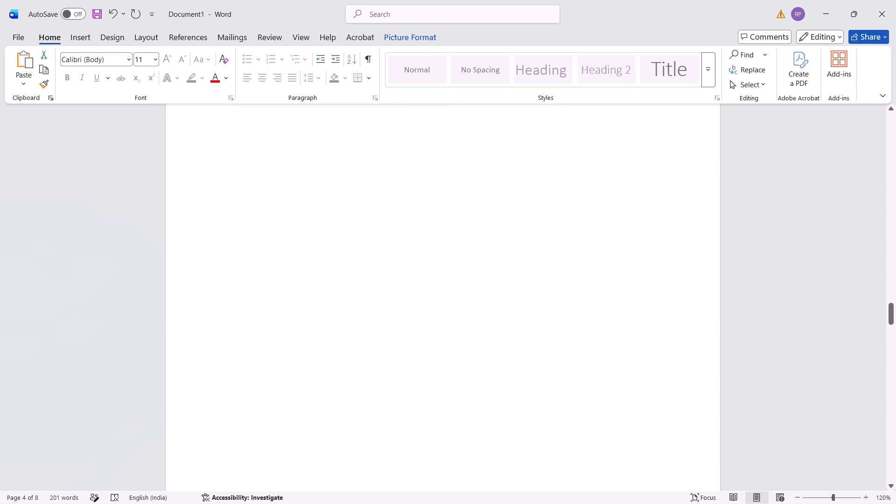
scroll(600, 420, "down", 9)
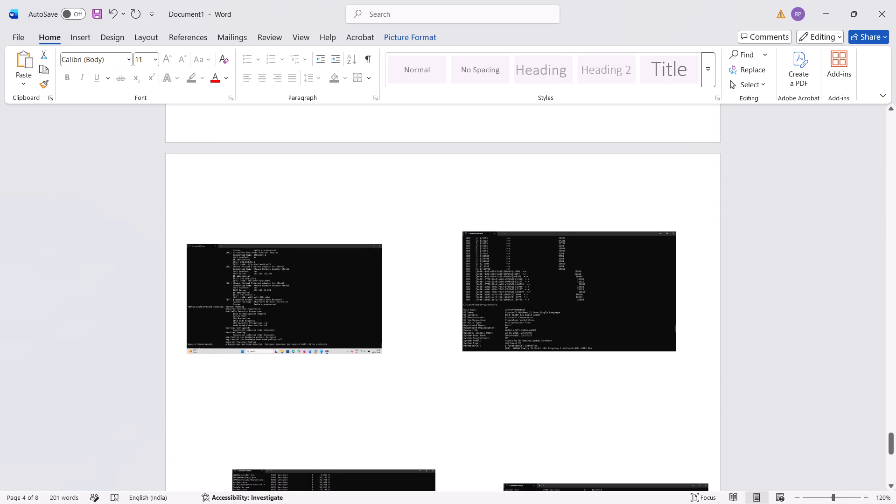
scroll(600, 420, "up", 8)
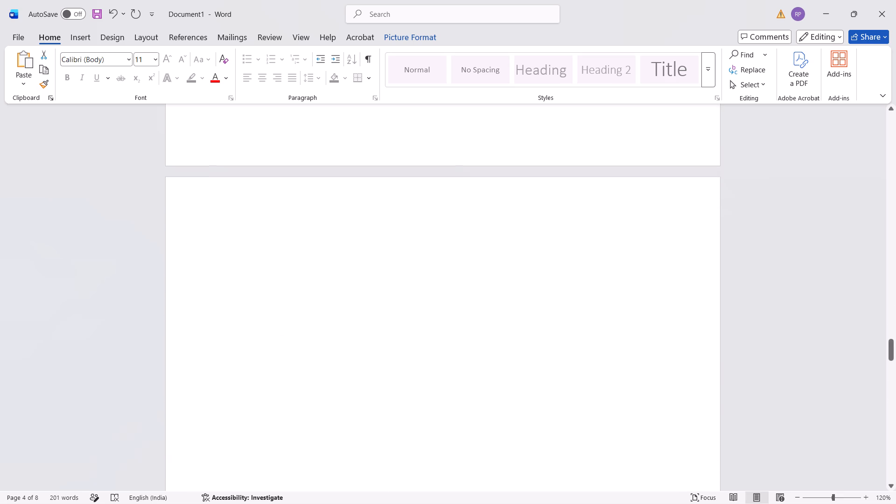
scroll(600, 420, "up", 7)
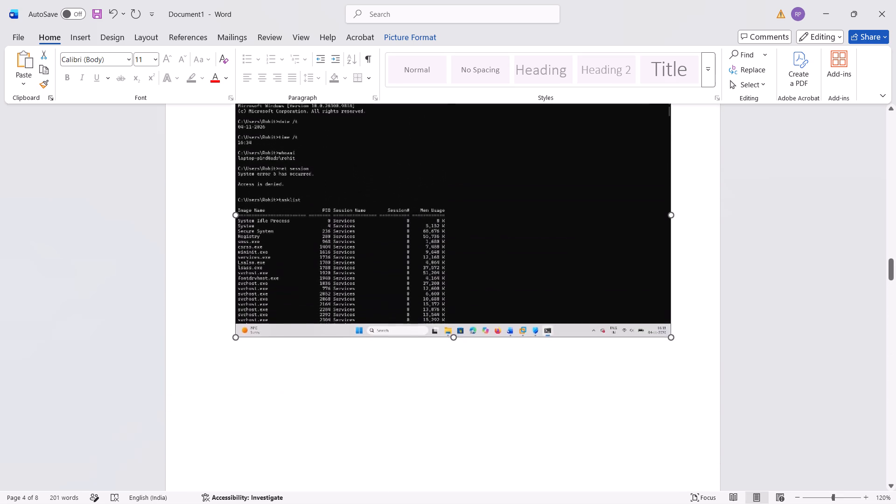
scroll(600, 420, "up", 1)
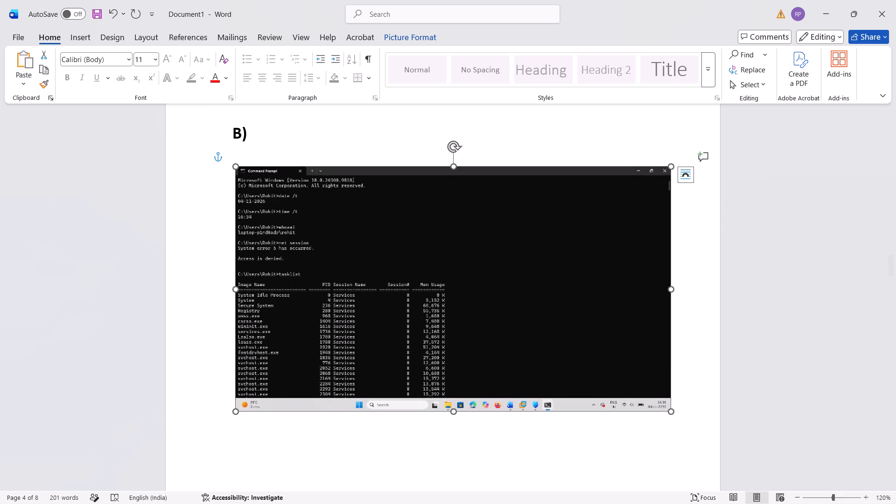
Place the cursor in the empty space below the date and tasklist screenshot and dismiss the WhatsApp notification.
left_click_drag(600, 420, 600, 409)
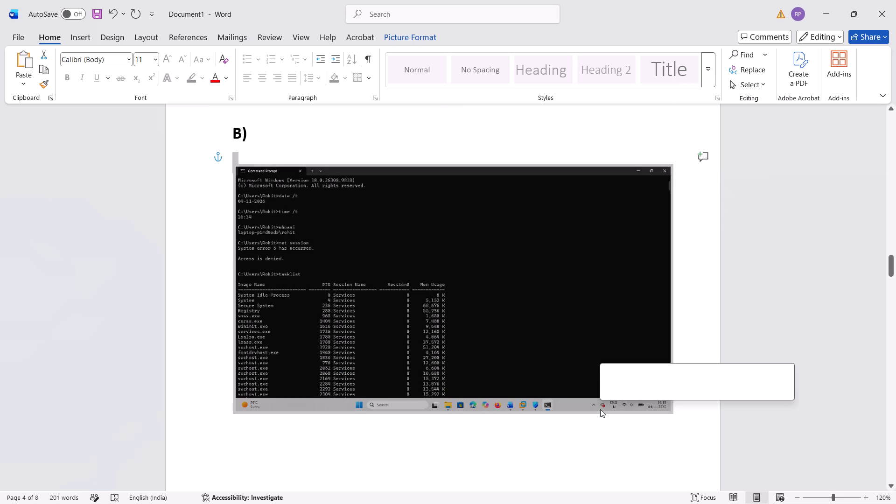
left_click(593, 445)
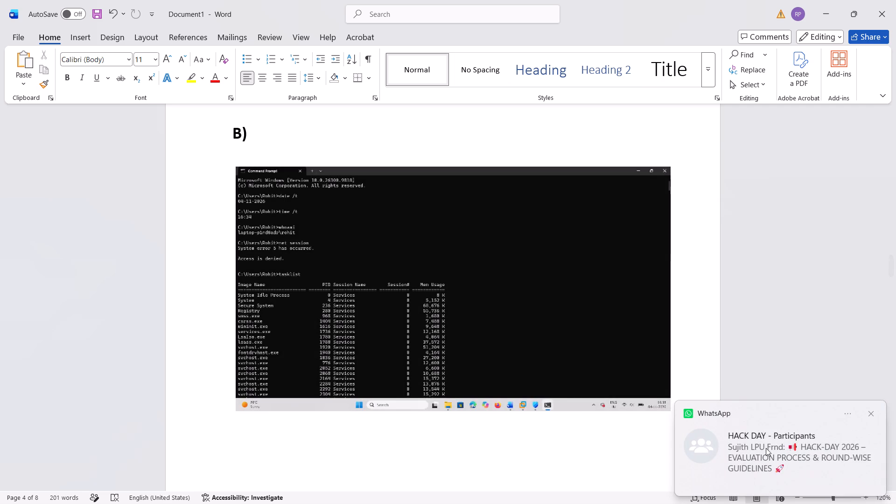
left_click(870, 415)
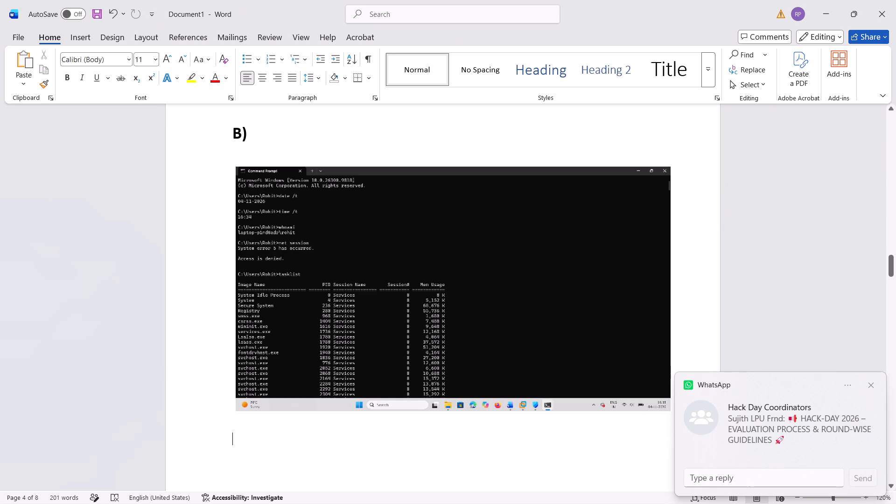
Inspect the date and tasklist screenshot and its placement beneath the "B)" heading up close and at page scale.
scroll(413, 316, "up", 3)
scroll(413, 316, "up", 3, "ctrl")
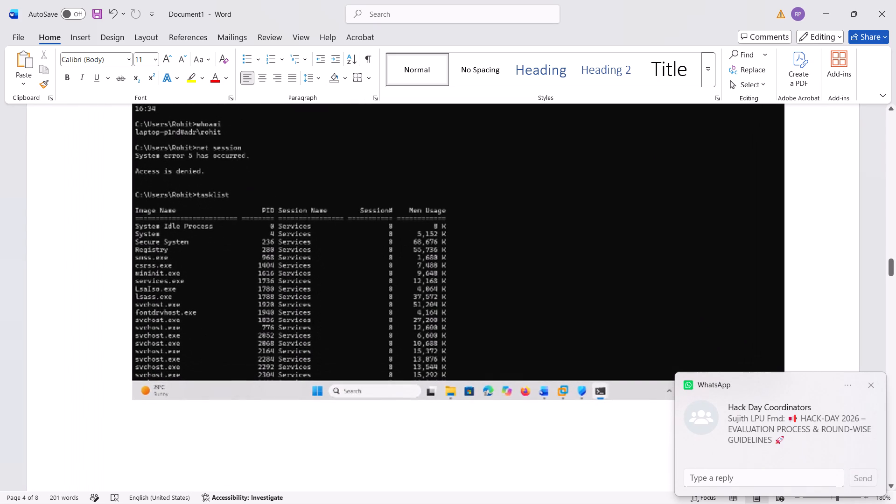
scroll(413, 316, "up", 1)
left_click(413, 316)
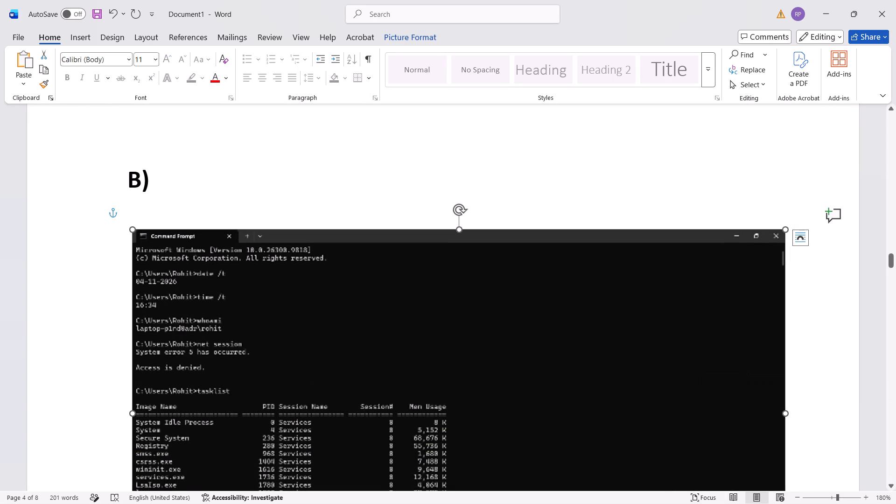
scroll(413, 316, "down", 6, "ctrl")
scroll(413, 316, "down", 1)
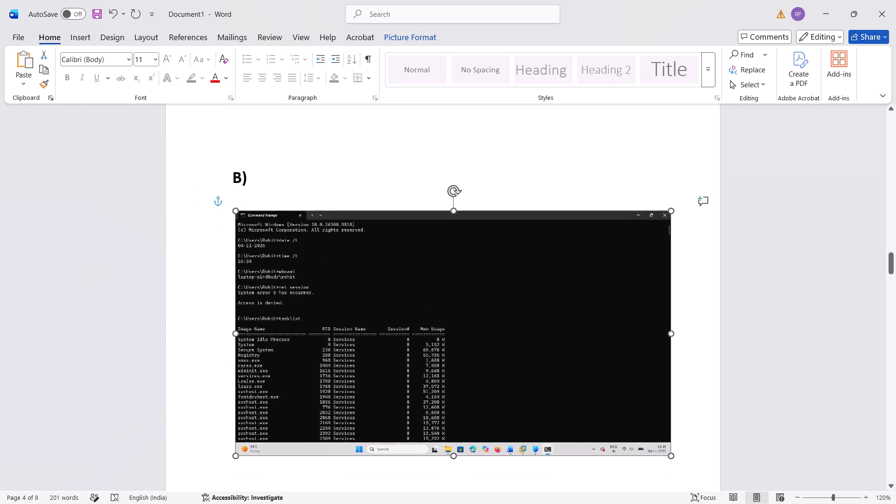
scroll(413, 316, "down", 2)
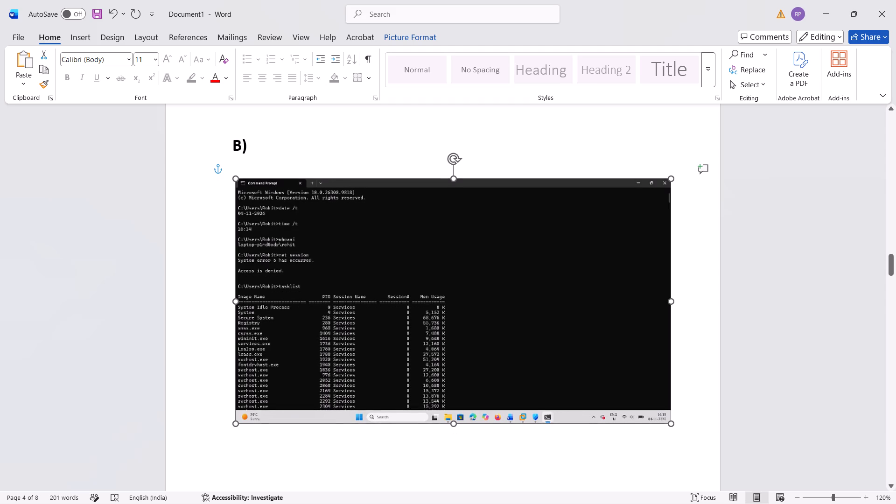
scroll(413, 316, "down", 1)
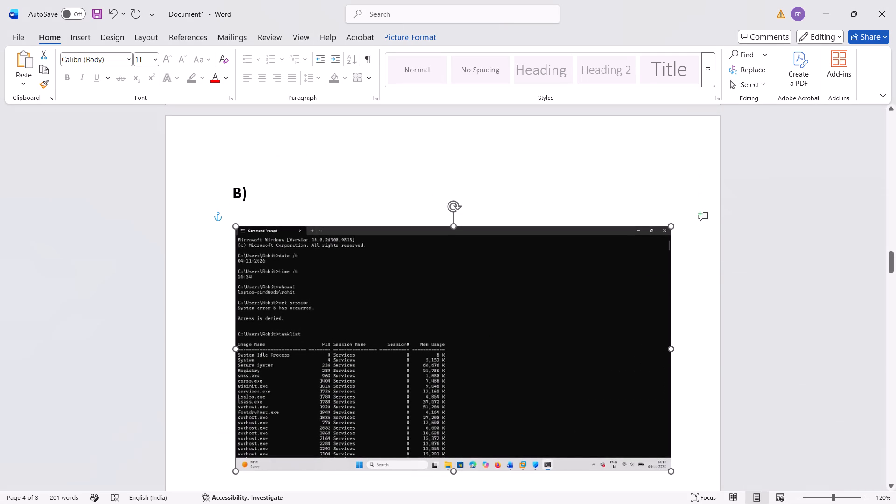
Examine the command output in the four screenshots left on the last page to work out which follows the date and tasklist one.
scroll(413, 316, "down", 7)
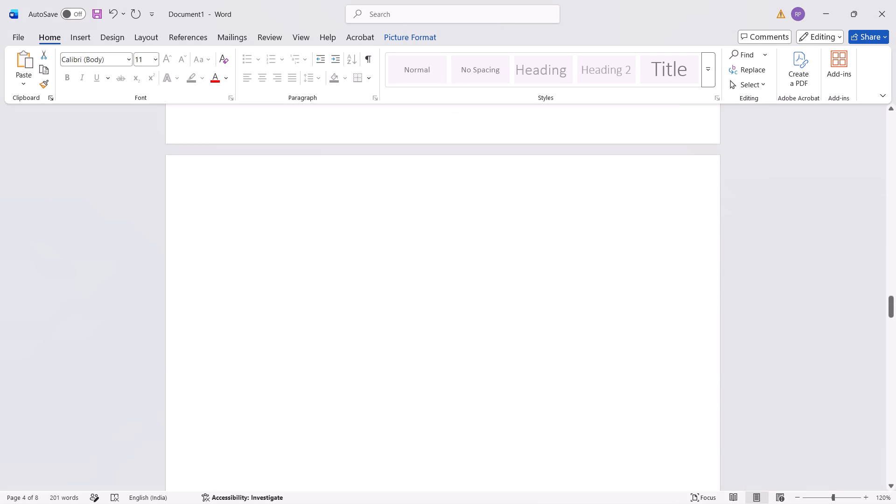
scroll(413, 316, "down", 5)
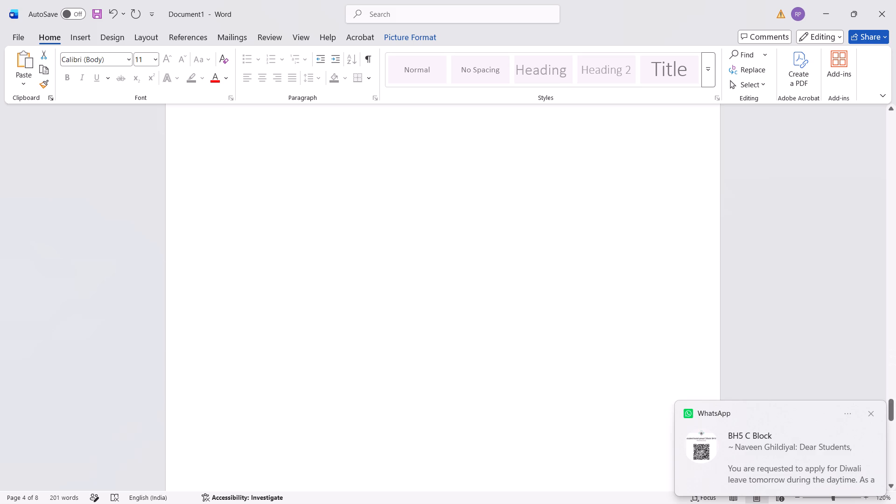
scroll(413, 316, "down", 2)
scroll(413, 316, "up", 4)
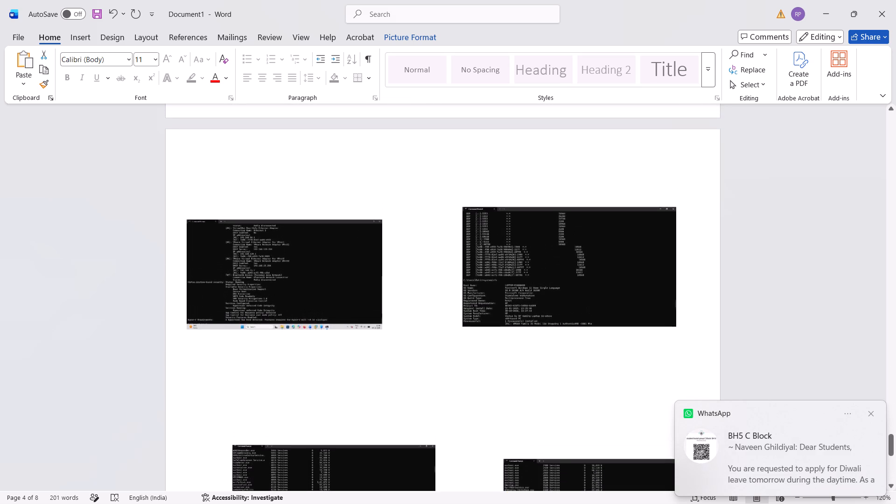
scroll(326, 312, "up", 8)
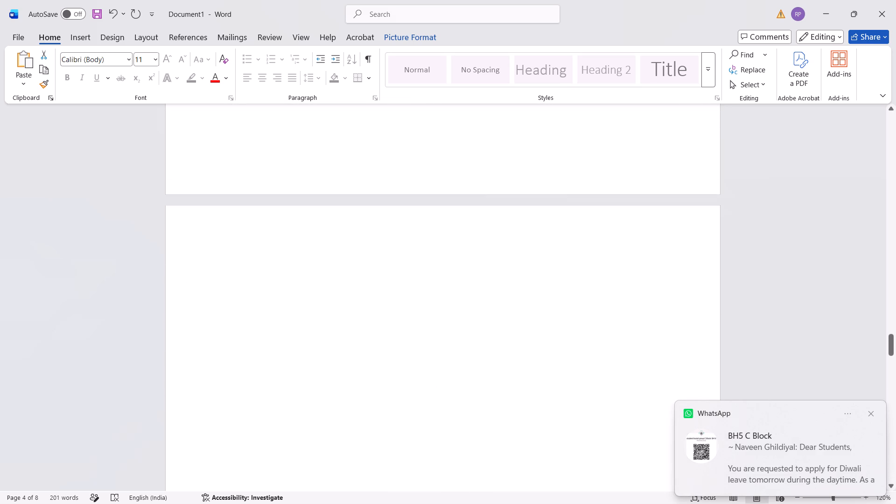
scroll(326, 312, "up", 6)
scroll(326, 312, "down", 5)
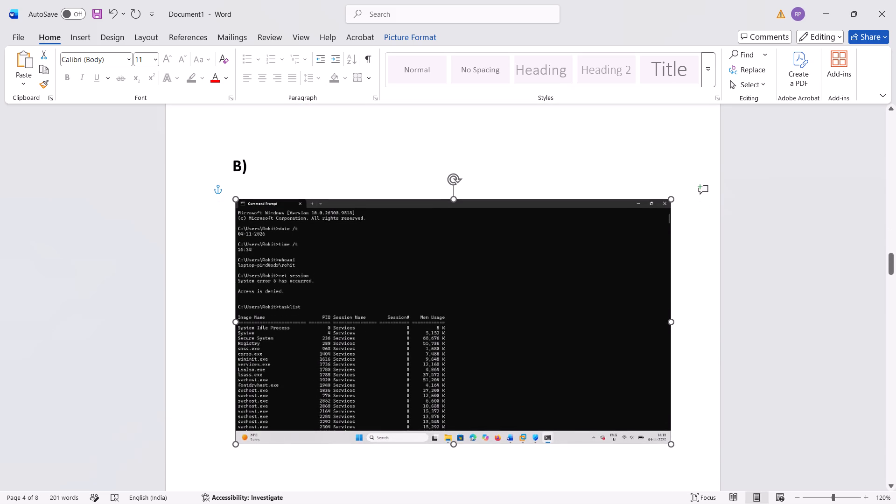
scroll(327, 301, "down", 10)
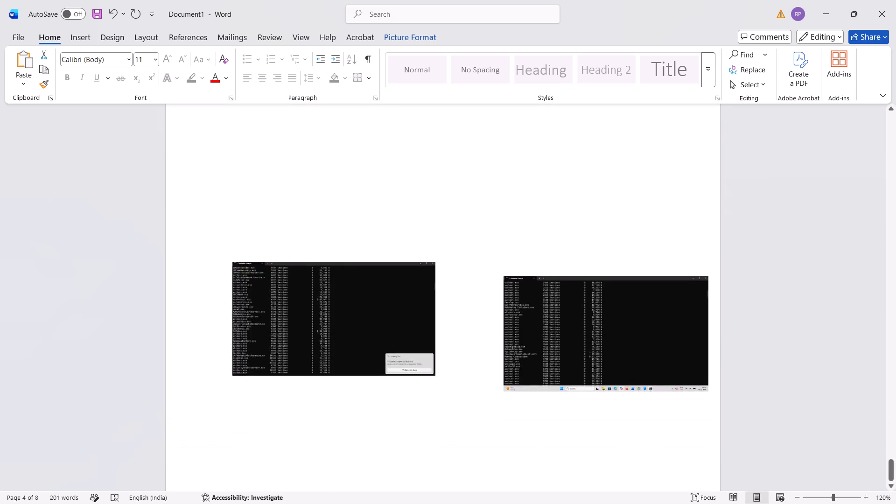
scroll(329, 296, "up", 2)
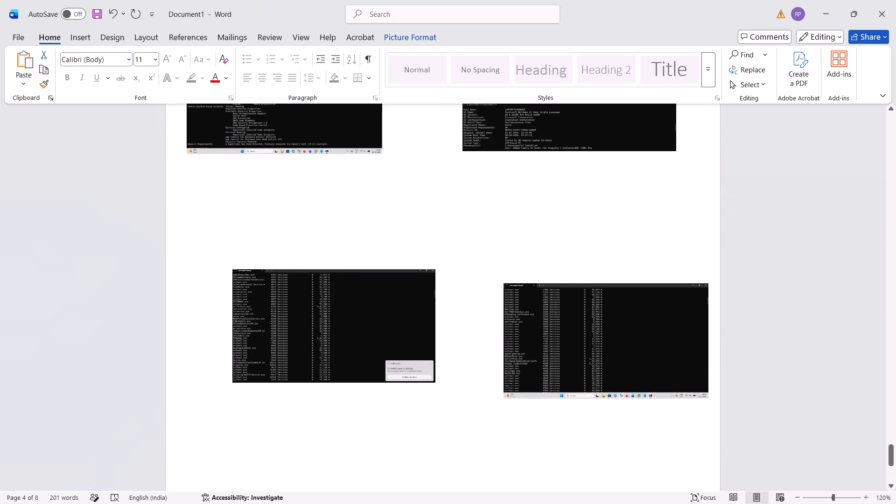
scroll(329, 296, "up", 2)
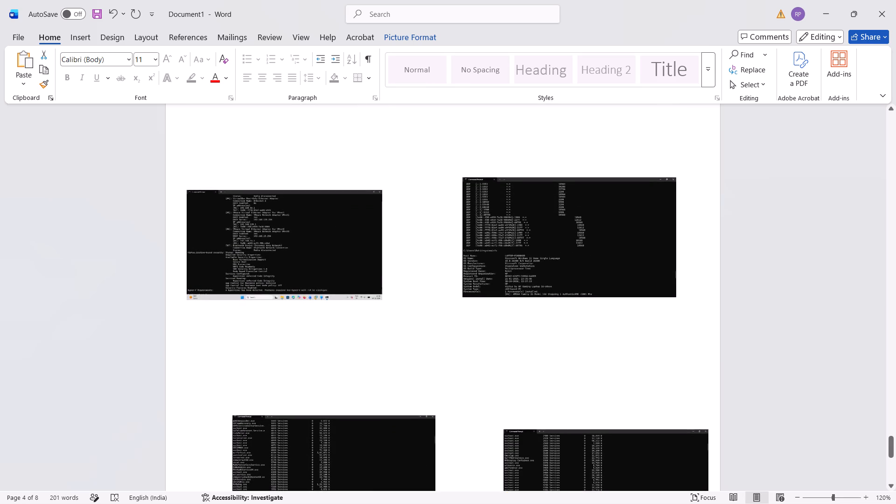
scroll(510, 262, "up", 7, "ctrl")
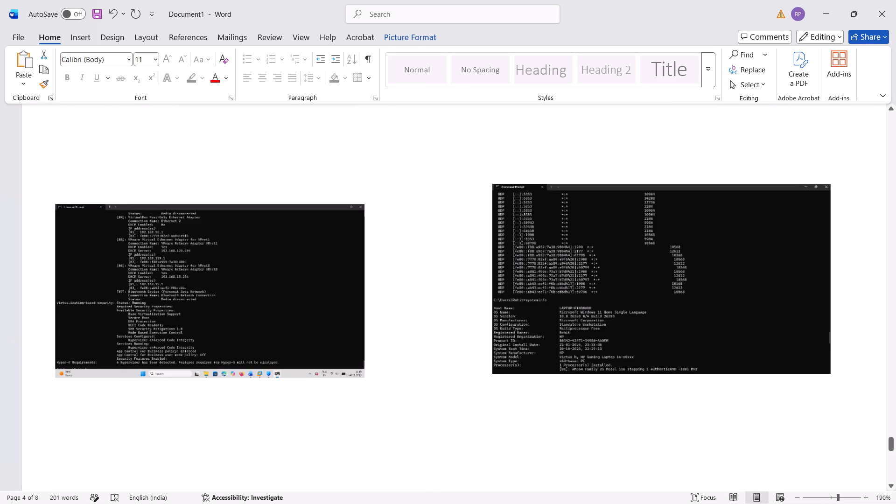
scroll(510, 262, "down", 1)
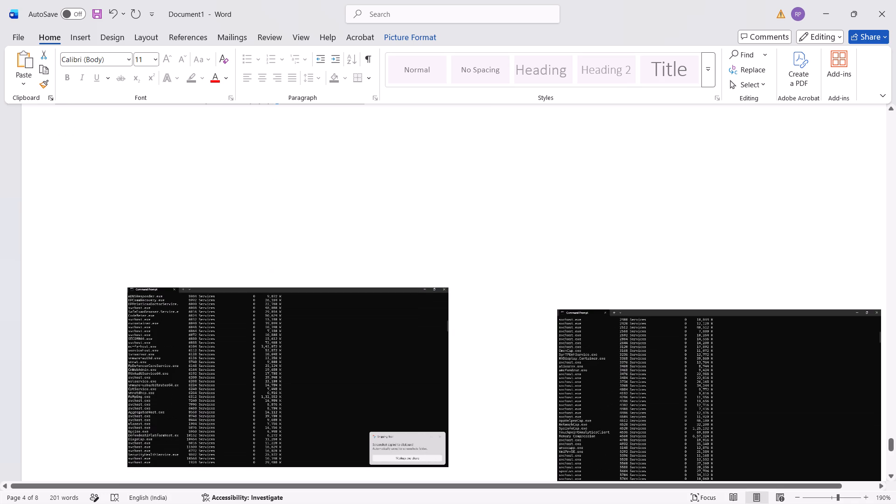
scroll(510, 262, "up", 2, "ctrl")
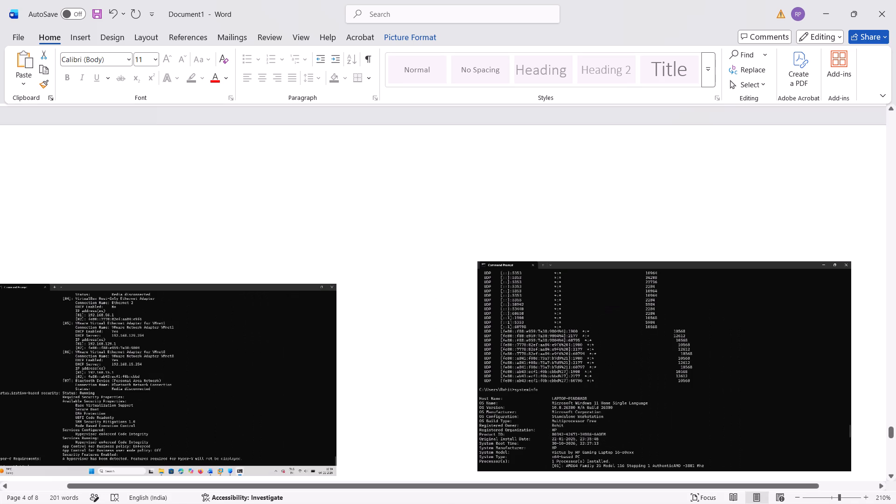
scroll(510, 262, "right", 2)
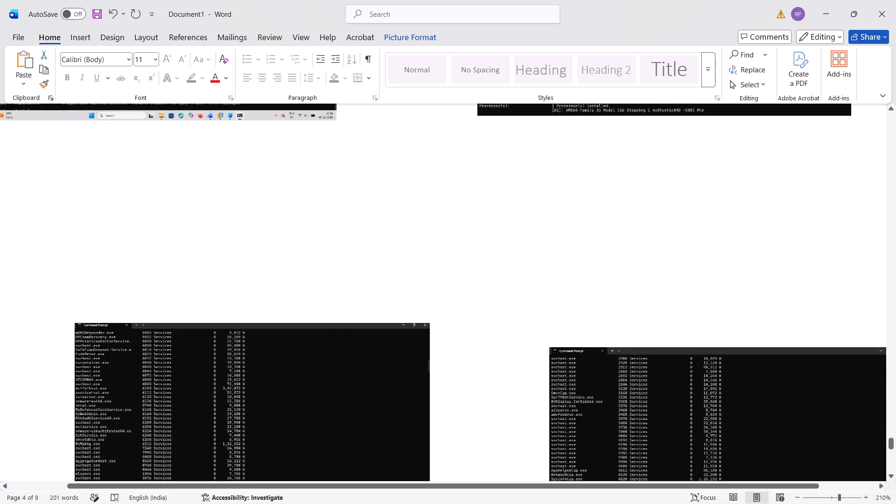
scroll(510, 262, "right", 2)
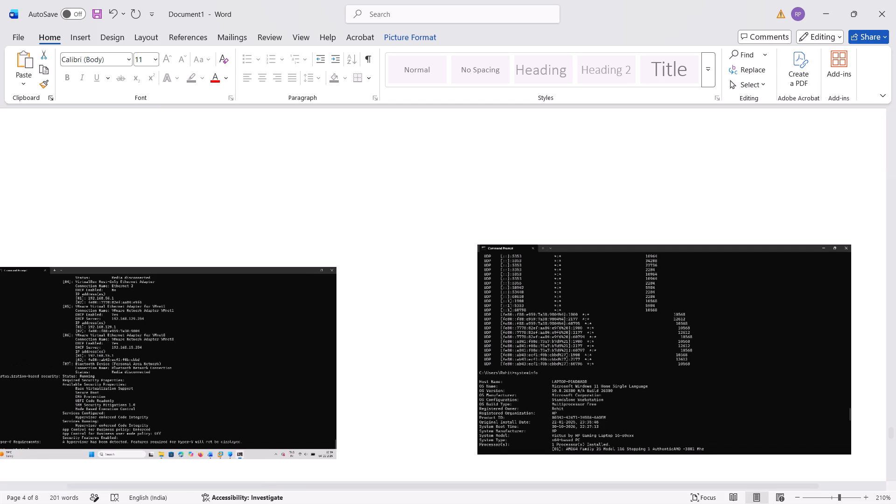
scroll(510, 262, "down", 1)
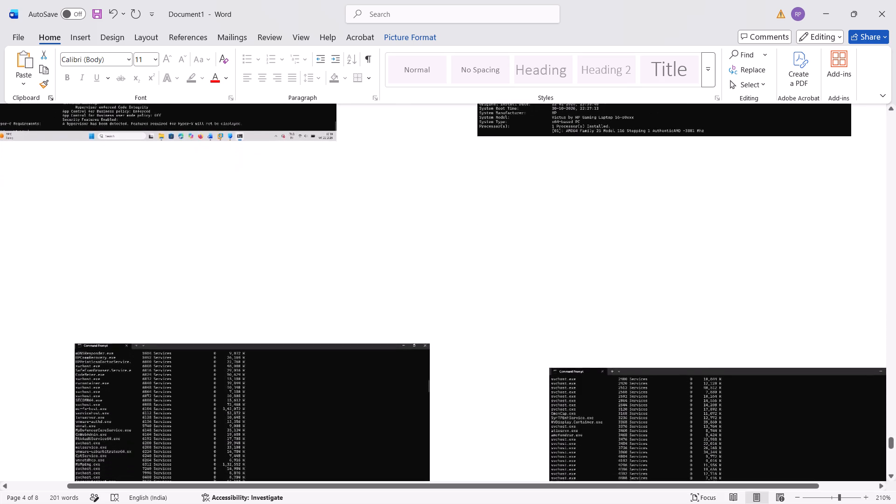
scroll(510, 262, "down", 2)
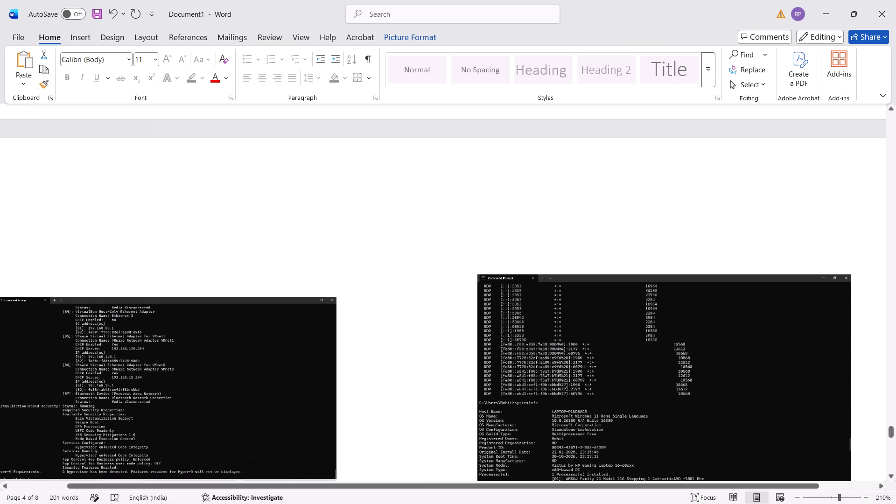
scroll(303, 320, "up", 14)
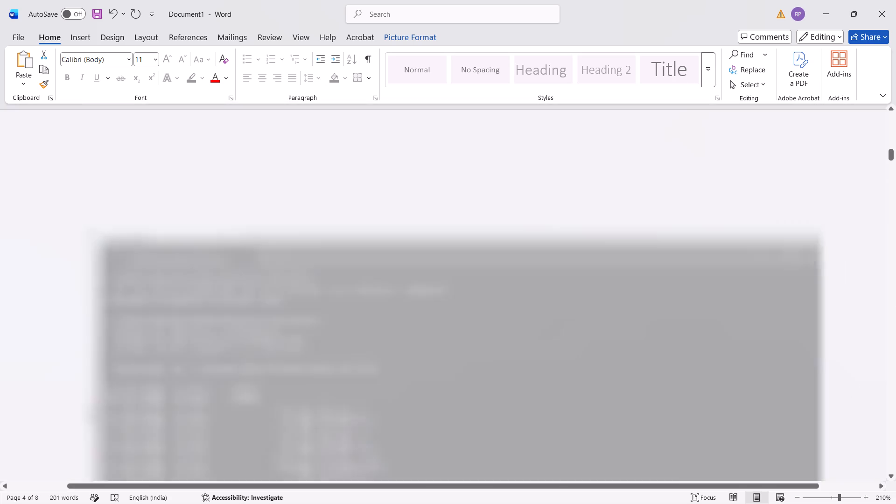
scroll(303, 320, "up", 1)
scroll(303, 320, "down", 3)
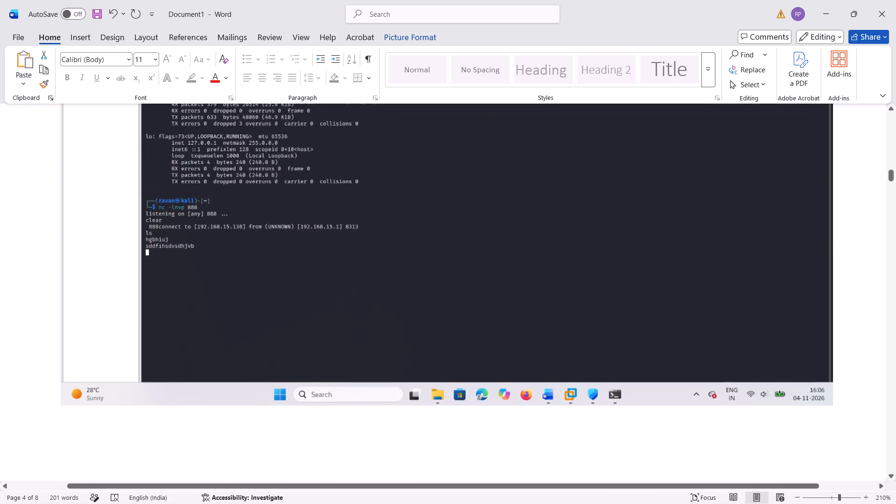
scroll(303, 320, "down", 4)
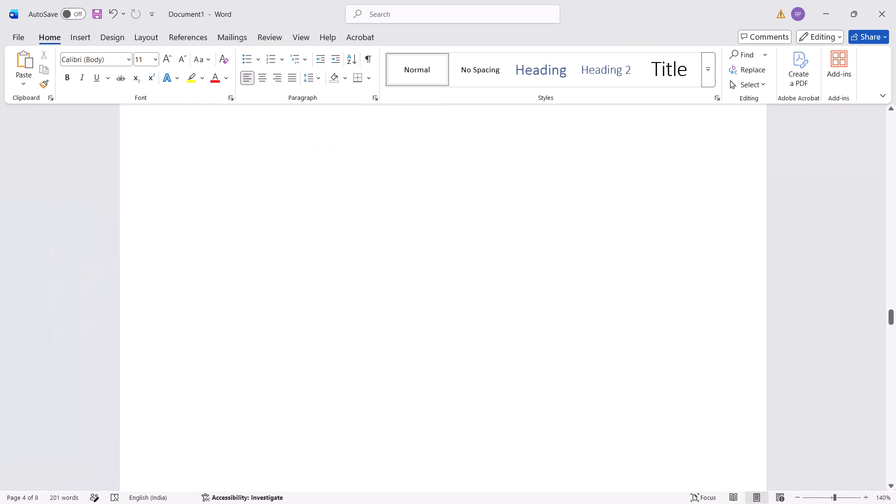
scroll(606, 239, "down", 5, "ctrl")
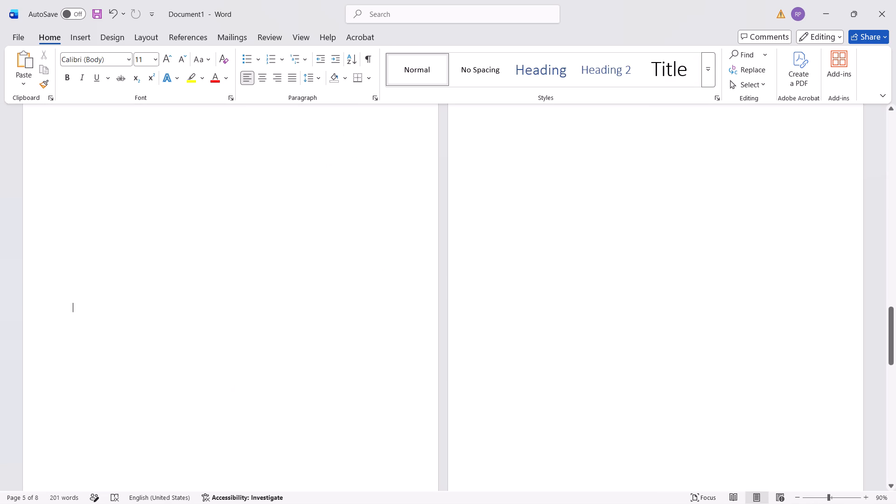
scroll(606, 239, "down", 5, "ctrl")
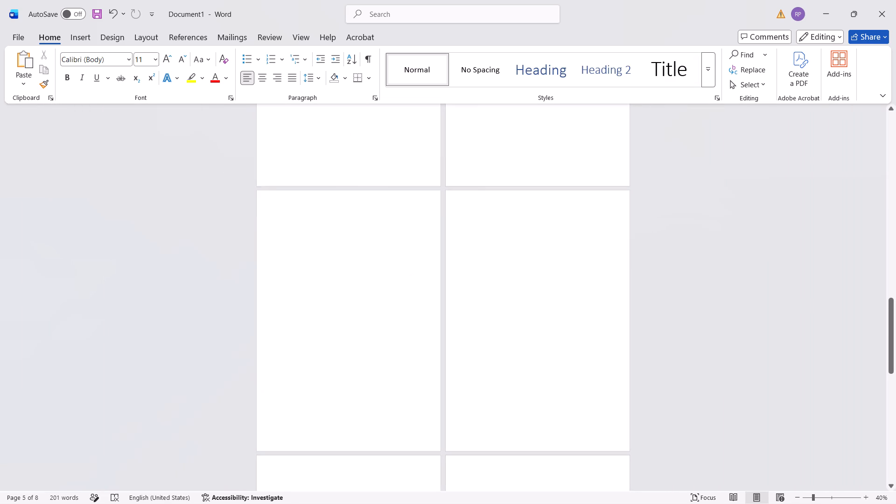
left_click_drag(705, 360, 652, 266)
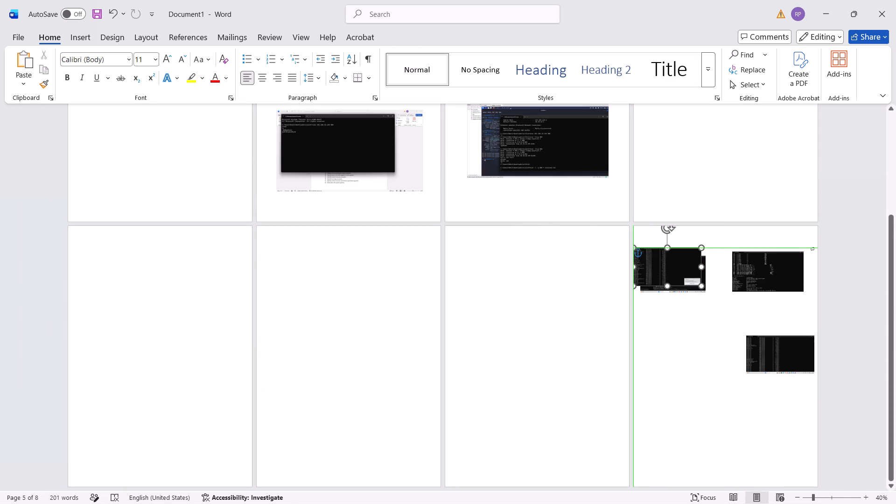
left_click_drag(652, 266, 679, 202)
Move the other process-list screenshot, the one starting with svchost.exe, from the last page to the fifth page.
left_click_drag(797, 362, 169, 408)
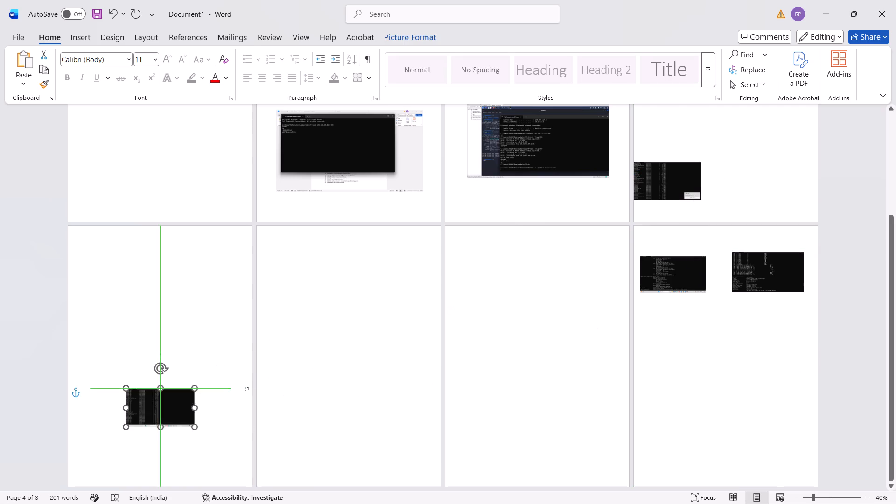
Stack two screenshots on the fifth page: the svchost.exe one near the top and the first one from the last page beneath it.
left_click_drag(169, 408, 179, 266)
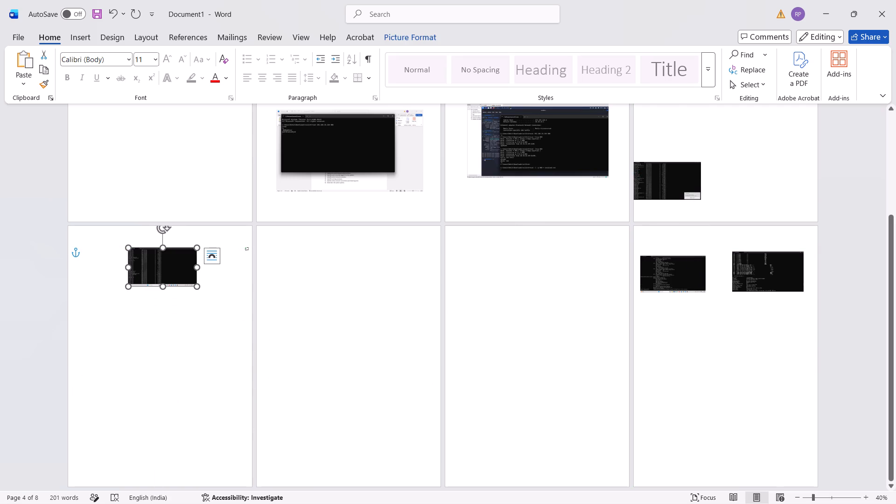
left_click_drag(699, 277, 184, 396)
Move the remaining screenshot from the last page to the sixth page.
left_click_drag(788, 282, 449, 350)
left_click(624, 347)
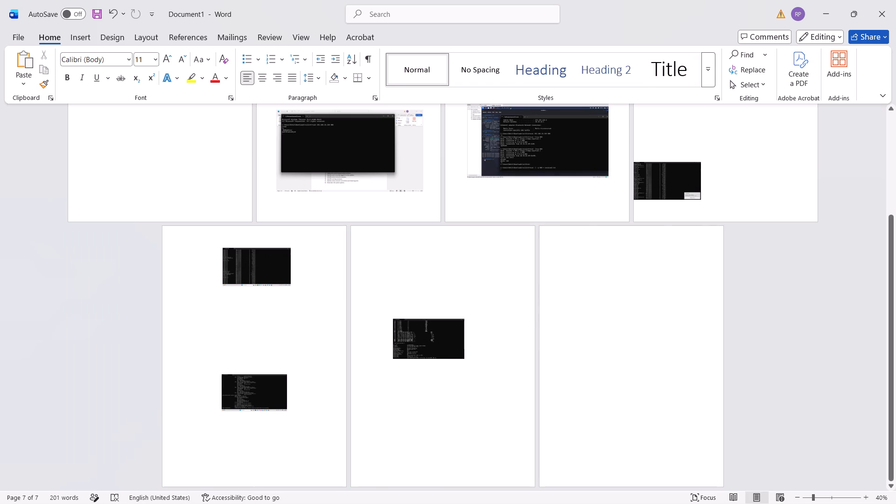
Move the mDNSResponder.exe screenshot on the fourth page away from the page edge to the middle, below the date and tasklist screenshot.
scroll(546, 303, "up", 5)
scroll(707, 308, "up", 4, "ctrl")
scroll(707, 308, "right", 1)
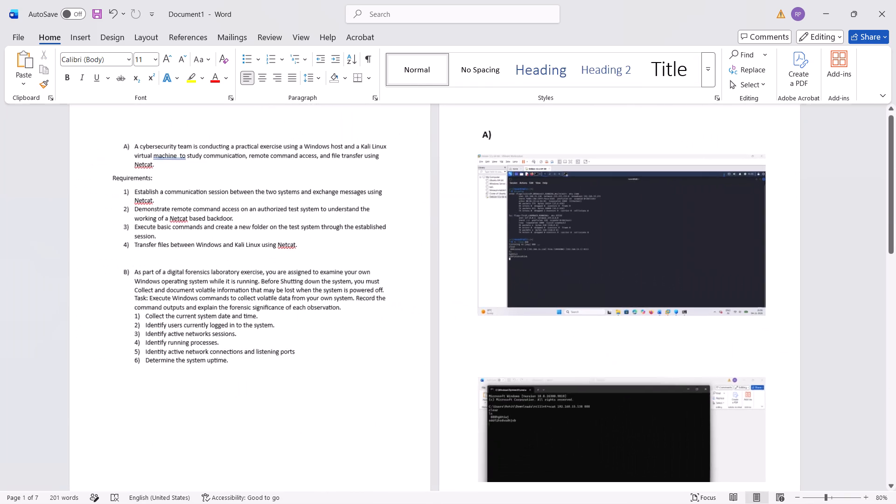
scroll(707, 308, "up", 2, "ctrl")
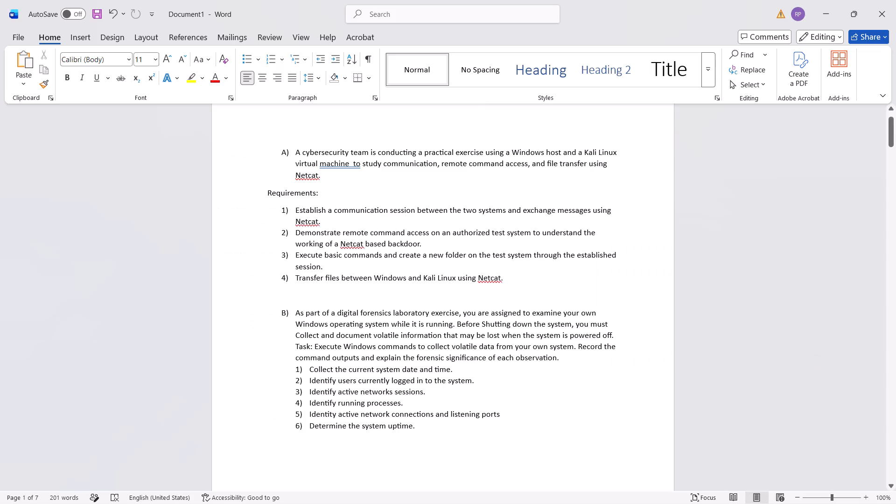
scroll(707, 308, "up", 2, "ctrl")
scroll(707, 308, "down", 4, "ctrl")
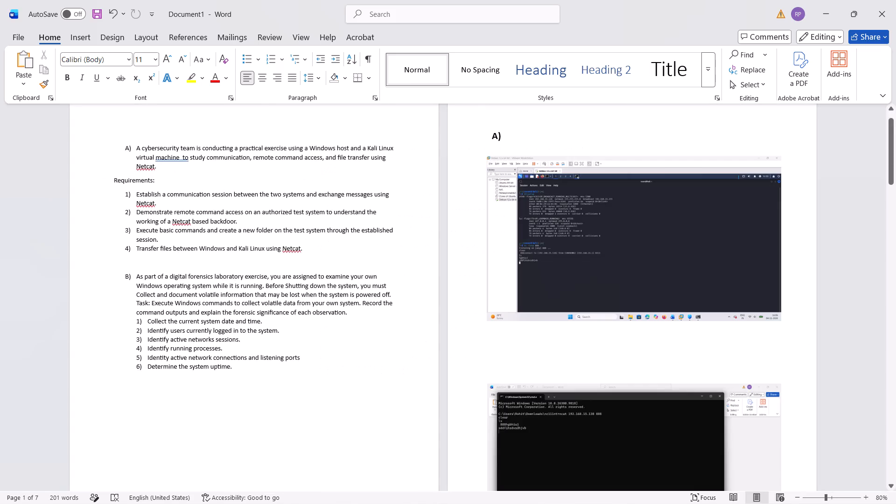
scroll(707, 308, "down", 4)
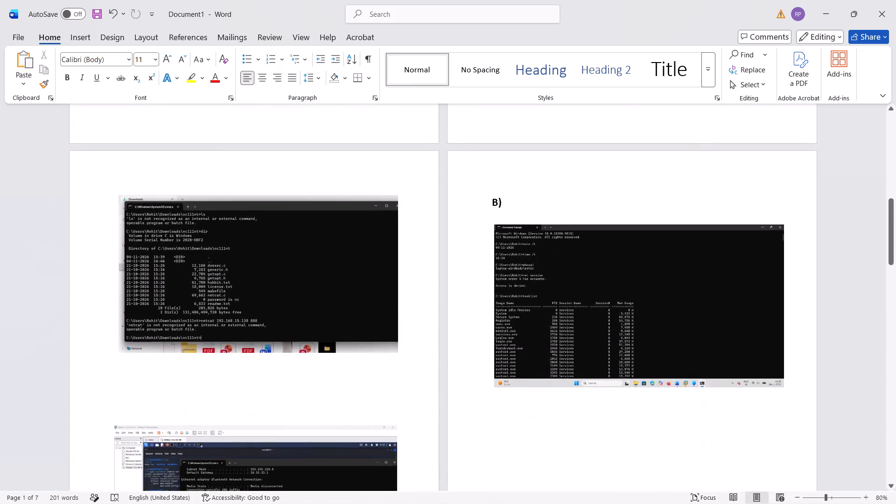
scroll(707, 308, "up", 3, "ctrl")
scroll(707, 308, "down", 3)
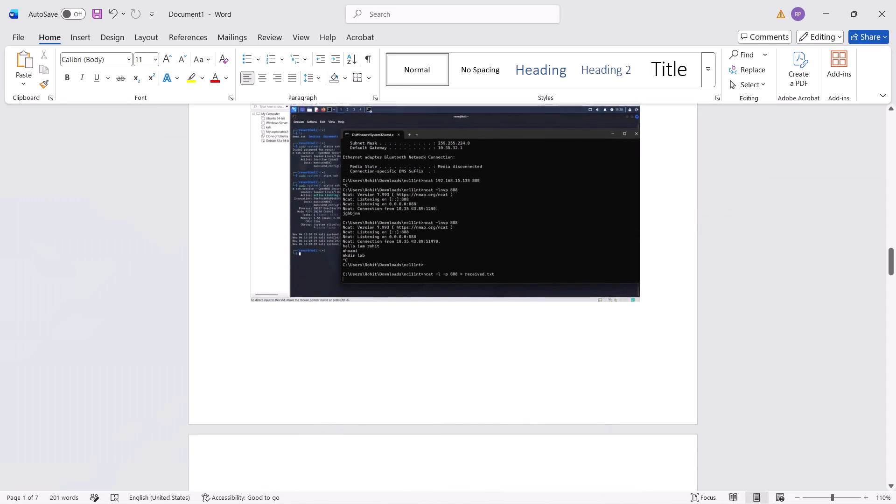
scroll(707, 308, "down", 4)
scroll(707, 308, "up", 1)
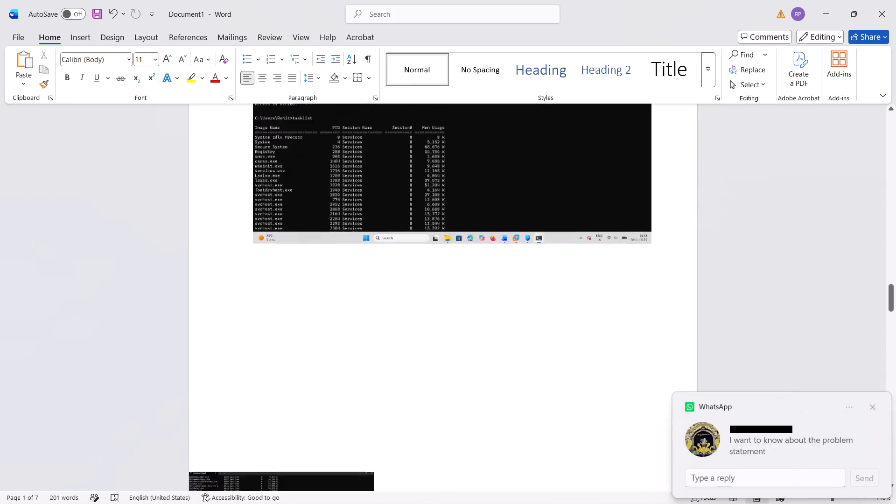
scroll(707, 308, "up", 1)
scroll(569, 338, "down", 1)
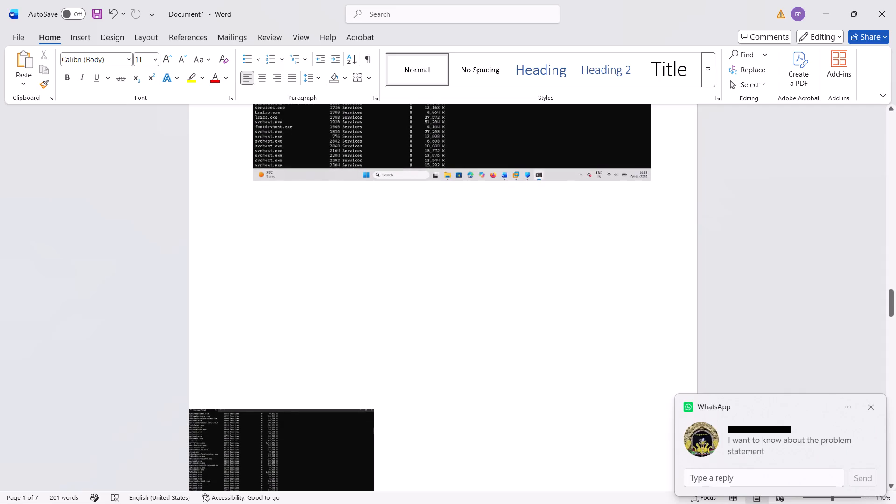
left_click_drag(352, 447, 545, 330)
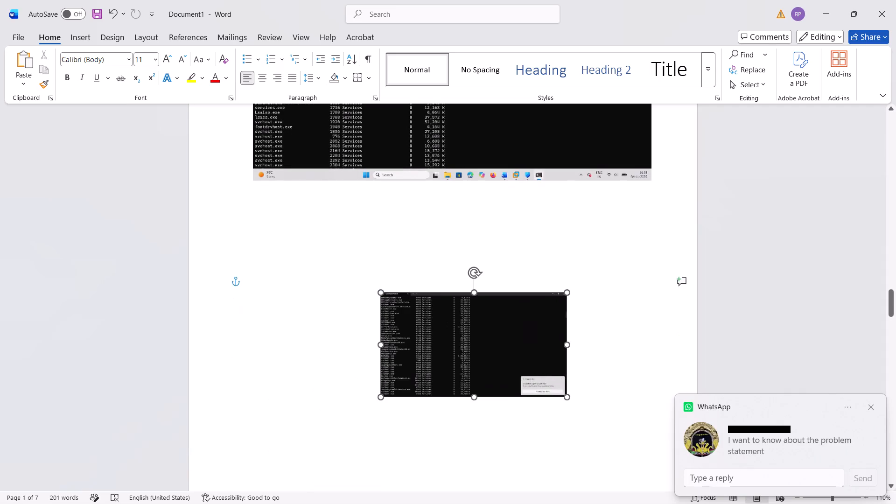
left_click_drag(545, 330, 521, 367)
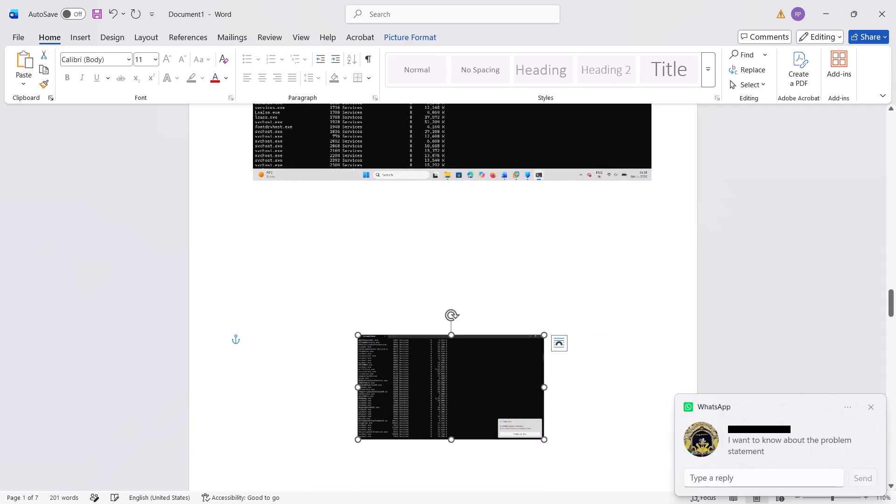
Enlarge the mDNSResponder.exe screenshot to slightly wider than the date and tasklist screenshot above and centre it horizontally on the page.
left_click_drag(543, 443, 631, 494)
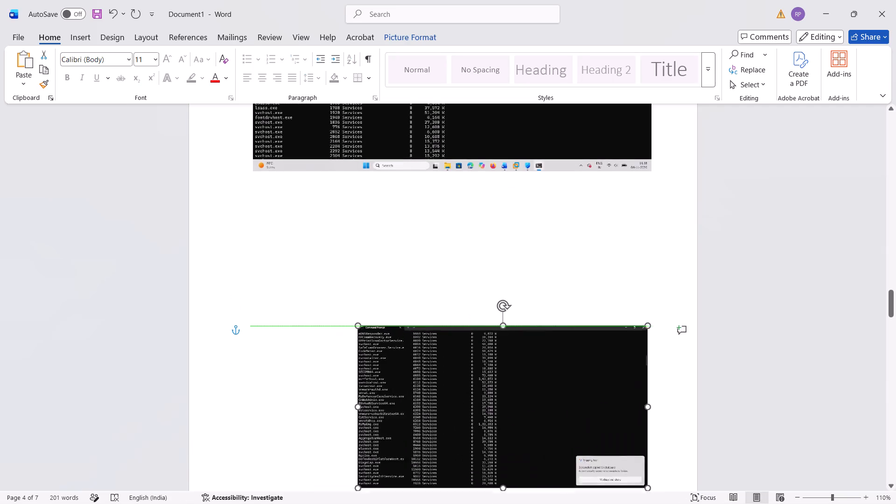
left_click_drag(631, 494, 646, 501)
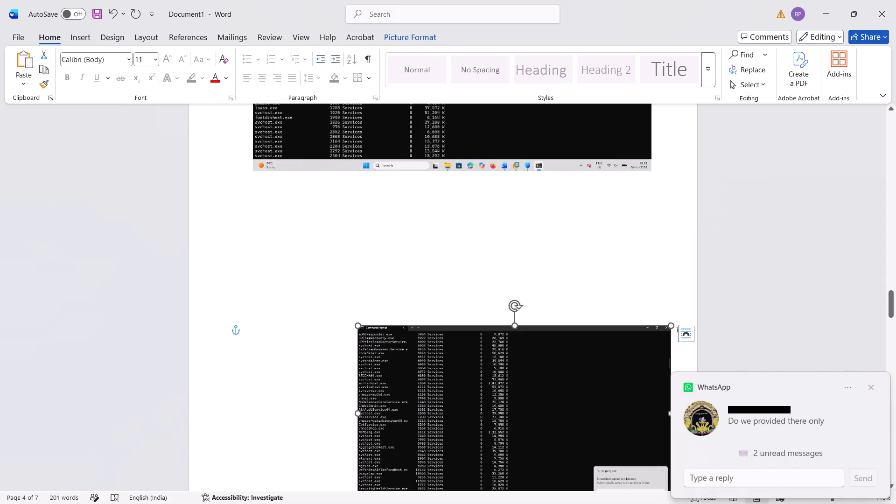
left_click_drag(358, 324, 266, 315)
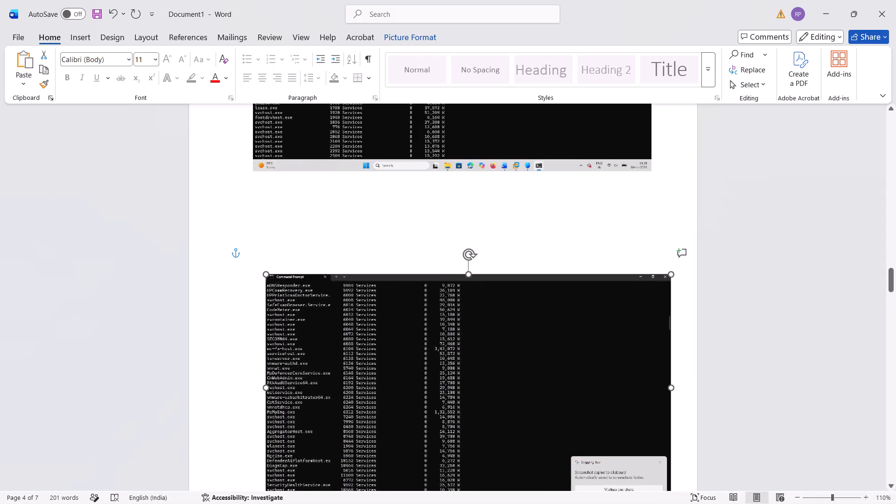
left_click_drag(266, 315, 237, 320)
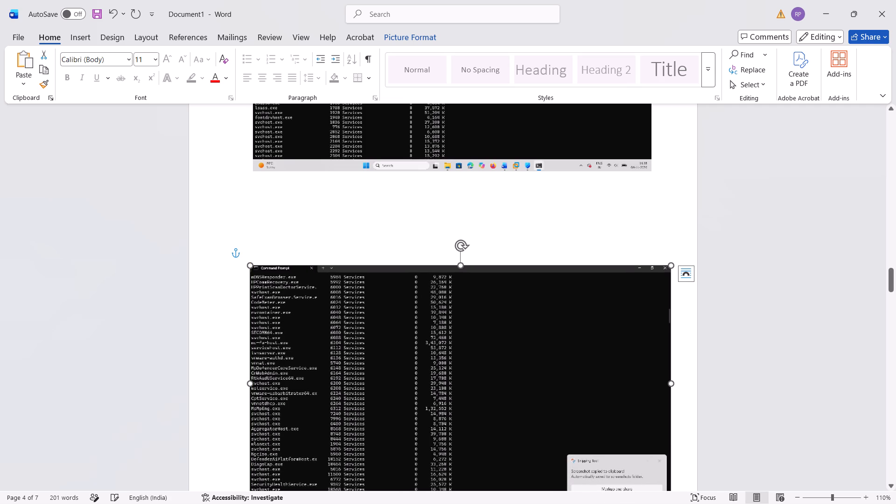
left_click_drag(343, 342, 322, 324)
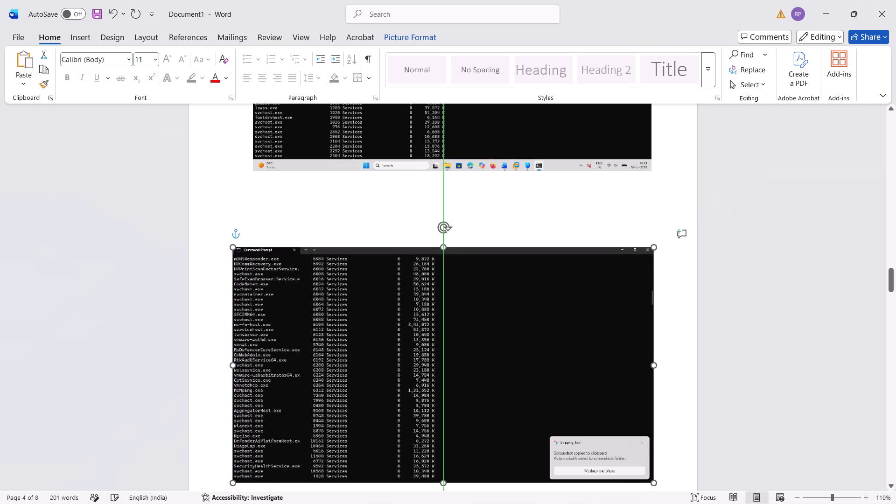
Shrink the mDNSResponder.exe process-list screenshot slightly to match the width of the date and tasklist screenshot above it.
left_click_drag(322, 324, 332, 321)
left_click_drag(658, 246, 641, 259)
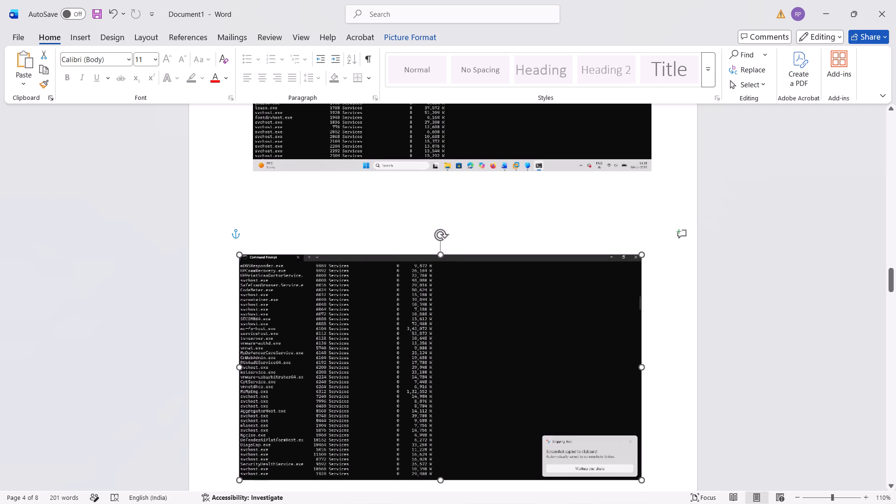
left_click_drag(641, 259, 638, 262)
Align the mDNSResponder.exe process-list screenshot horizontally with the date and tasklist screenshot above it on the fourth page.
left_click_drag(571, 298, 596, 288)
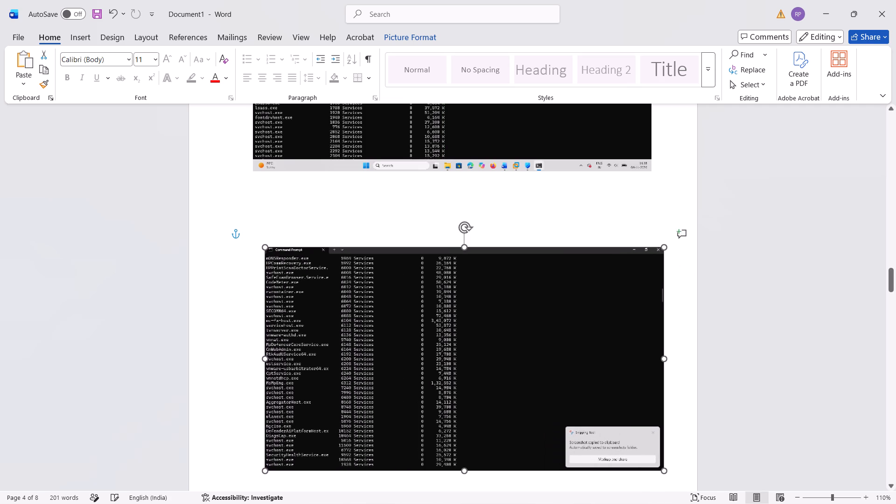
left_click_drag(596, 288, 589, 288)
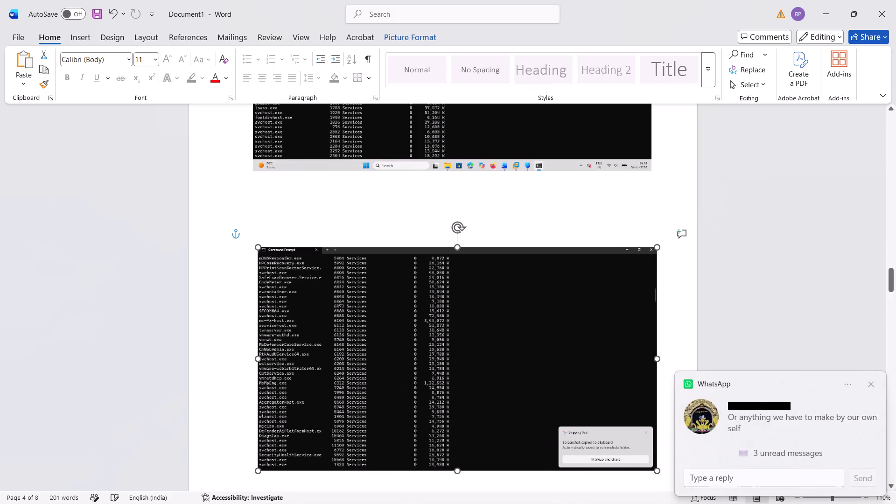
left_click_drag(589, 288, 590, 288)
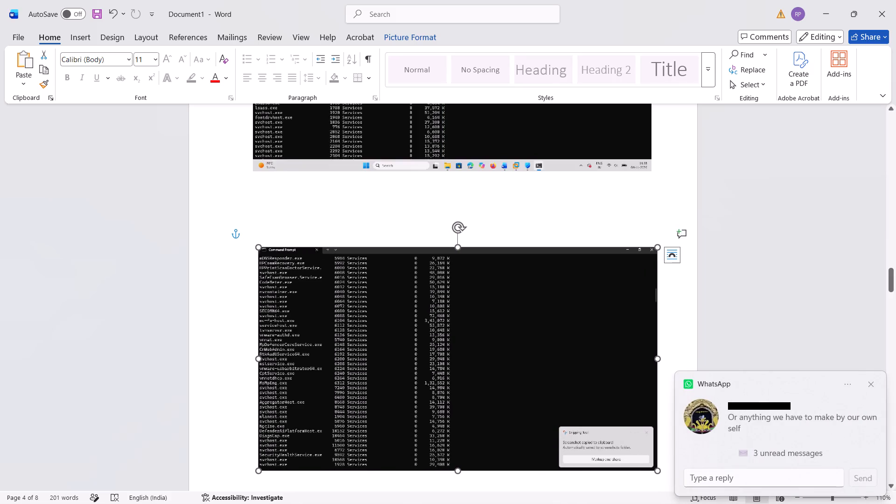
left_click_drag(590, 288, 581, 285)
left_click_drag(581, 285, 583, 285)
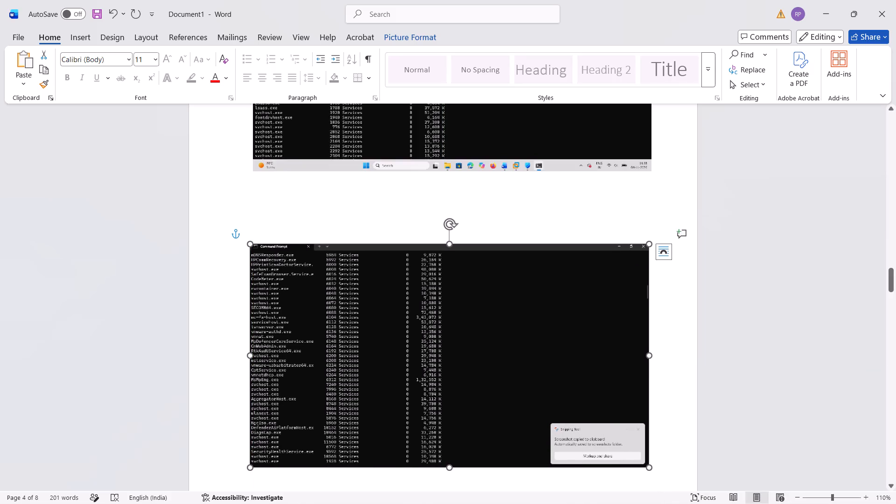
left_click_drag(583, 285, 586, 285)
left_click(586, 285)
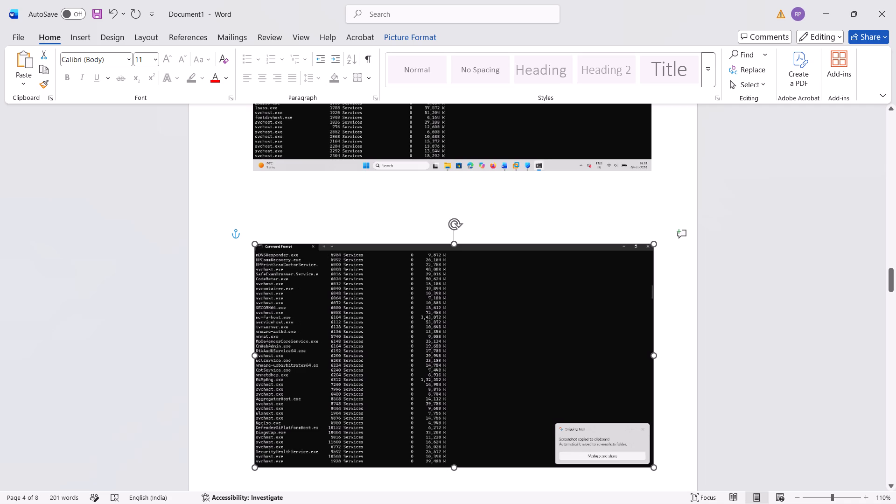
Move the svchost.exe process-list screenshot to the top of the fifth page and enlarge it to nearly the text width.
scroll(588, 286, "down", 2)
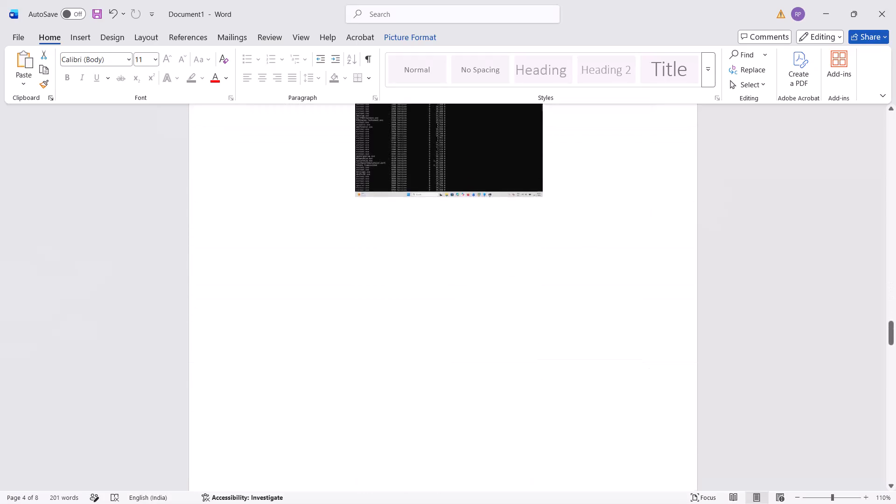
scroll(588, 286, "down", 1)
scroll(588, 286, "up", 2)
left_click_drag(513, 290, 502, 217)
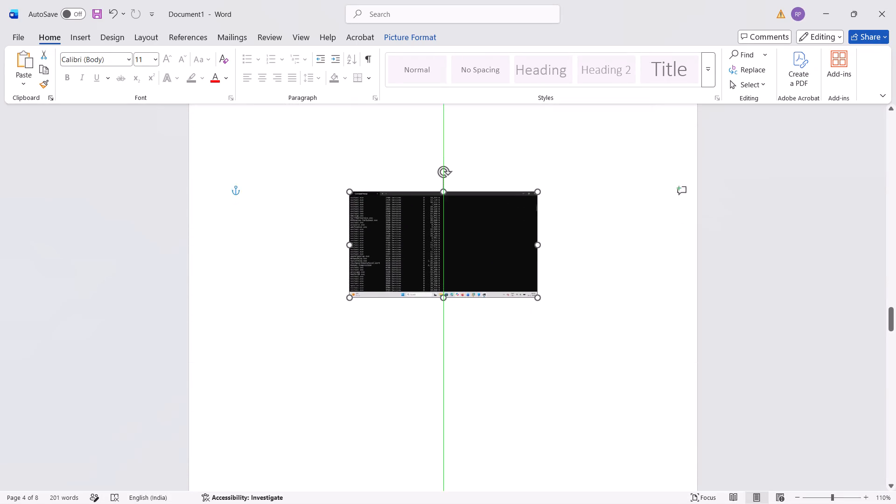
left_click_drag(502, 217, 507, 190)
scroll(507, 190, "up", 1)
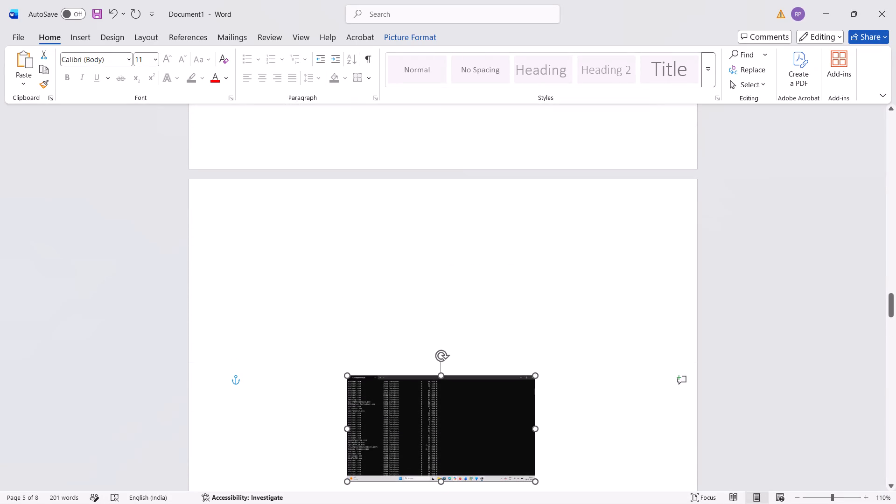
left_click_drag(534, 373, 613, 275)
left_click_drag(530, 340, 475, 295)
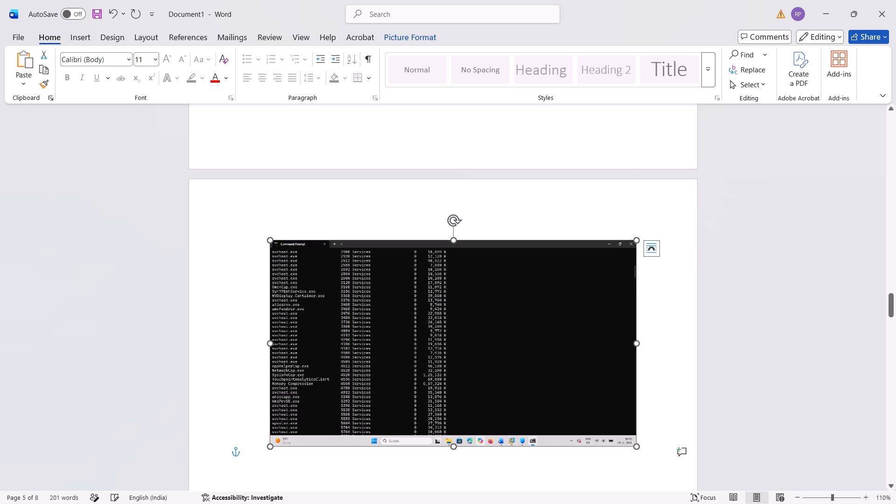
left_click_drag(637, 237, 641, 235)
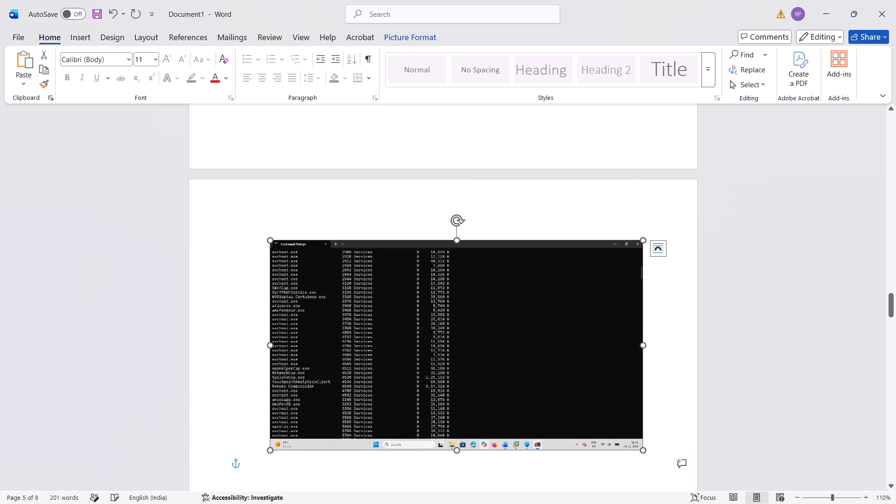
Nudge the svchost.exe process-list screenshot on the fifth page slightly left to centre it between the page margins.
left_click_drag(541, 304, 529, 307)
Move the system-information screenshot ending in Hyper-V Requirements from the sixth page up to the lower part of the fifth page.
scroll(529, 307, "down", 4)
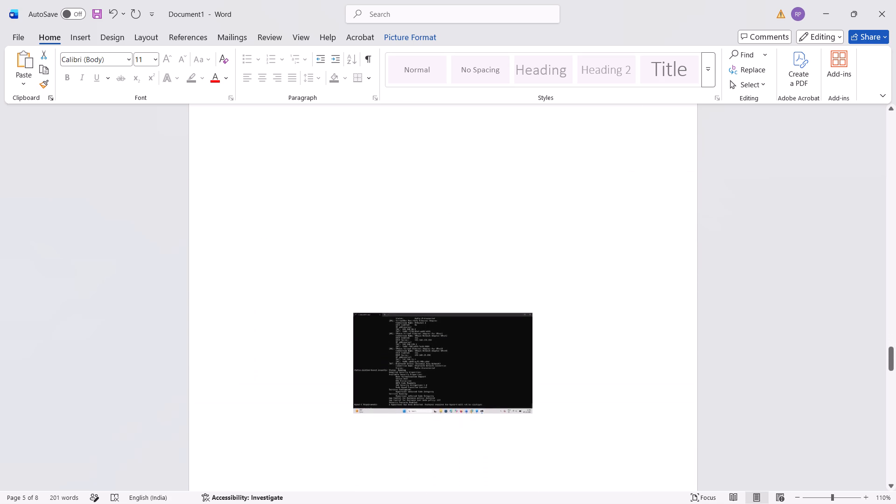
scroll(529, 307, "left", 1)
scroll(482, 360, "down", 3)
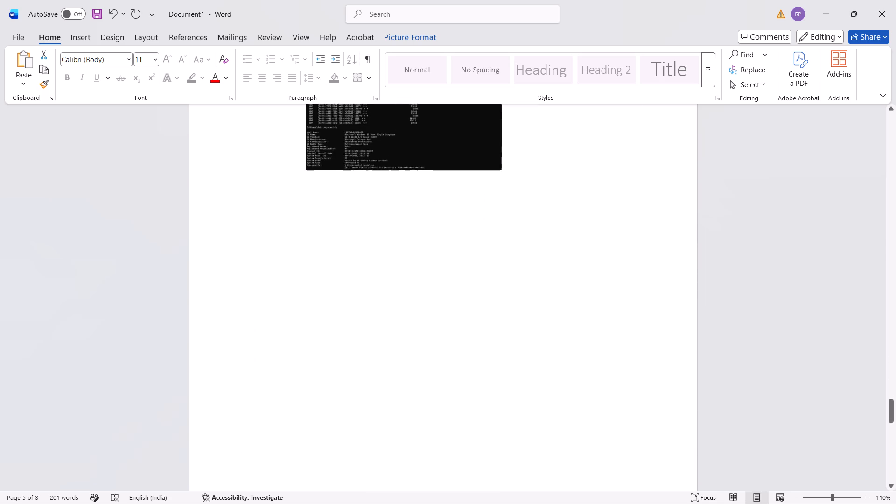
scroll(482, 360, "up", 7)
left_click_drag(482, 360, 462, 231)
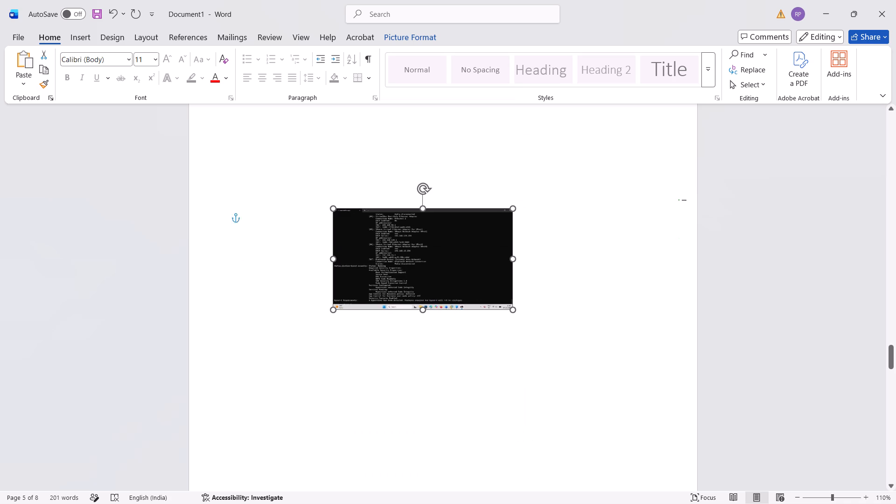
left_click_drag(462, 231, 465, 160)
scroll(465, 160, "up", 1)
left_click_drag(469, 364, 492, 183)
scroll(492, 183, "up", 2)
scroll(492, 183, "down", 2)
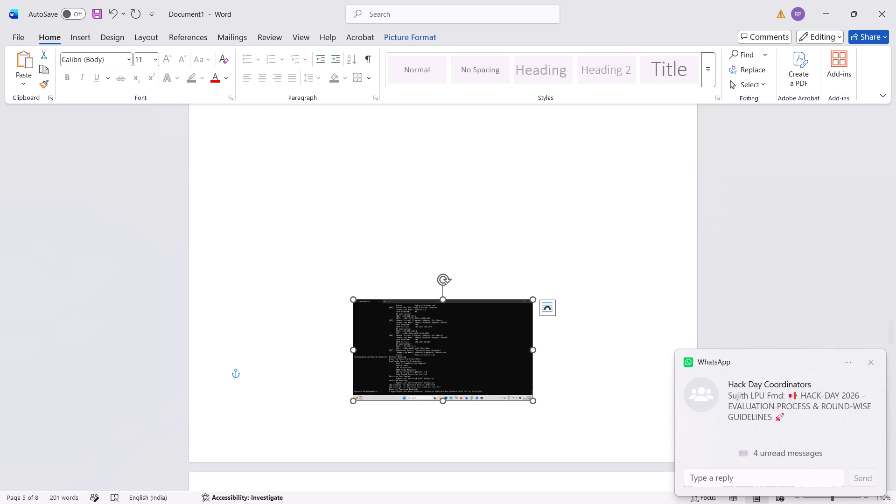
scroll(529, 306, "up", 1)
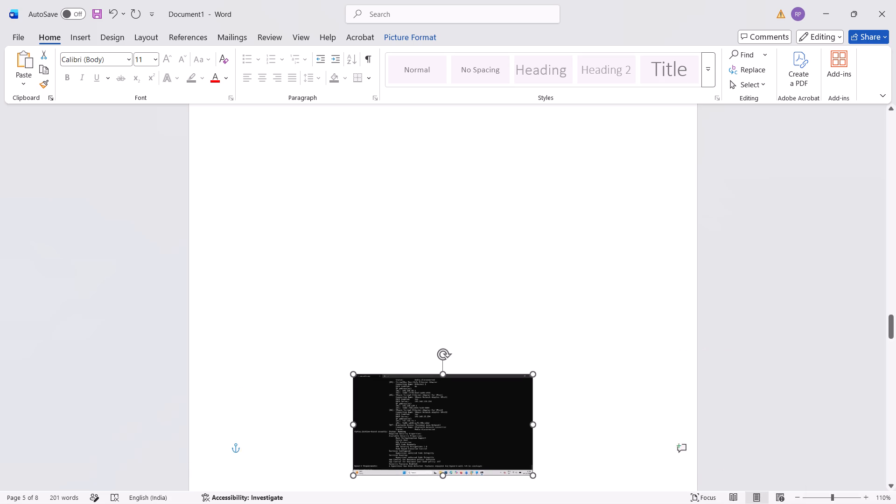
scroll(529, 306, "up", 1)
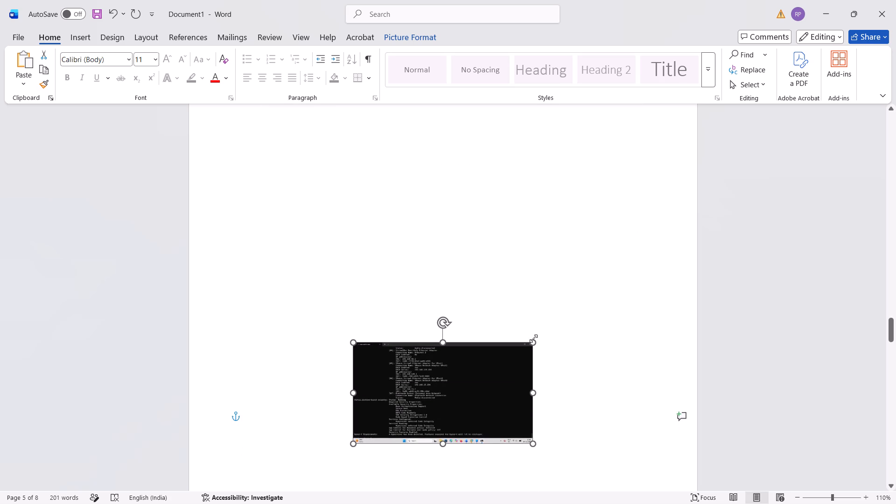
Enlarge the Hyper-V Requirements screenshot to about the text width and place it below the svchost.exe process-list screenshot.
left_click_drag(533, 338, 576, 214)
left_click_drag(539, 293, 487, 241)
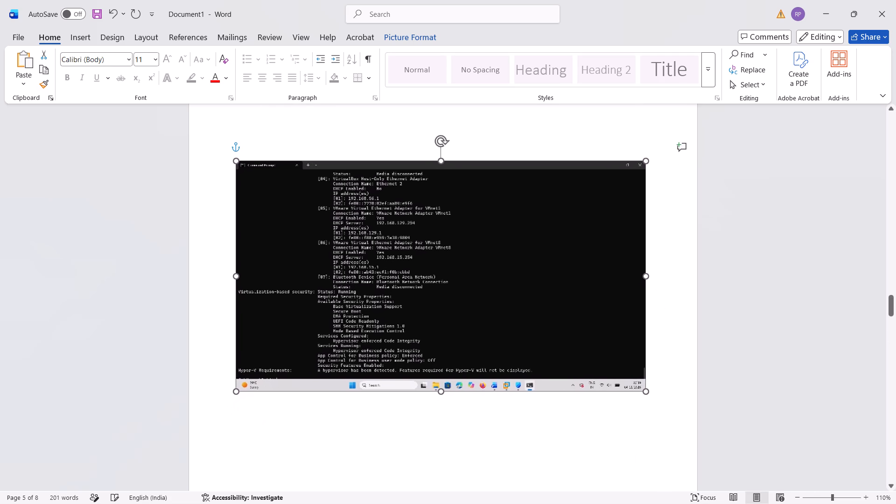
left_click_drag(487, 241, 490, 238)
Shrink the Hyper-V Requirements screenshot to roughly match the svchost.exe screenshot's width and align it horizontally beneath it, with a smaller gap.
scroll(490, 238, "up", 1)
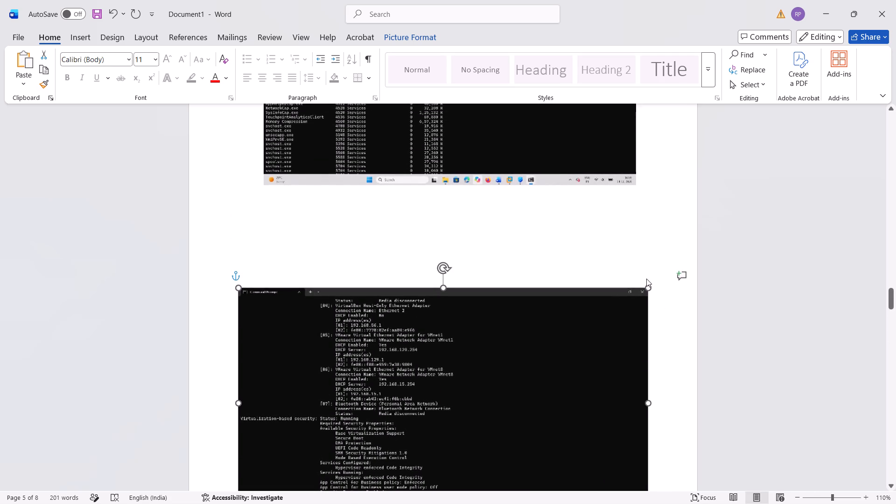
left_click_drag(649, 286, 618, 303)
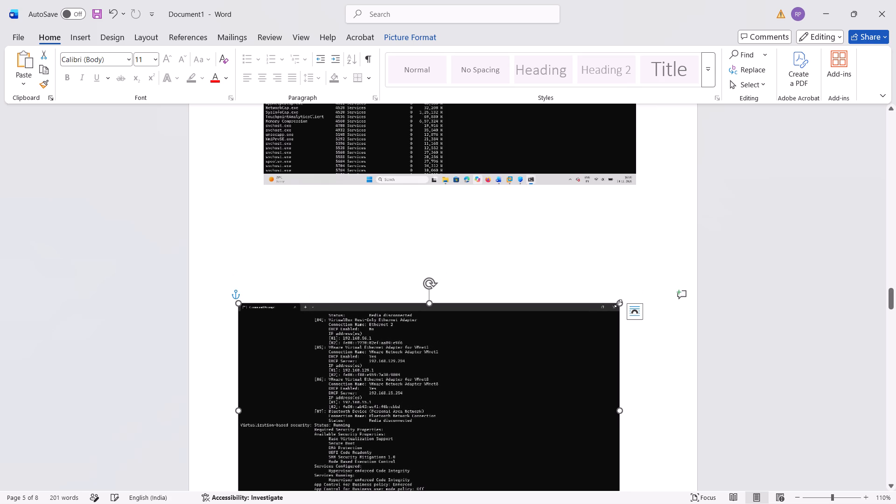
left_click_drag(605, 318, 644, 273)
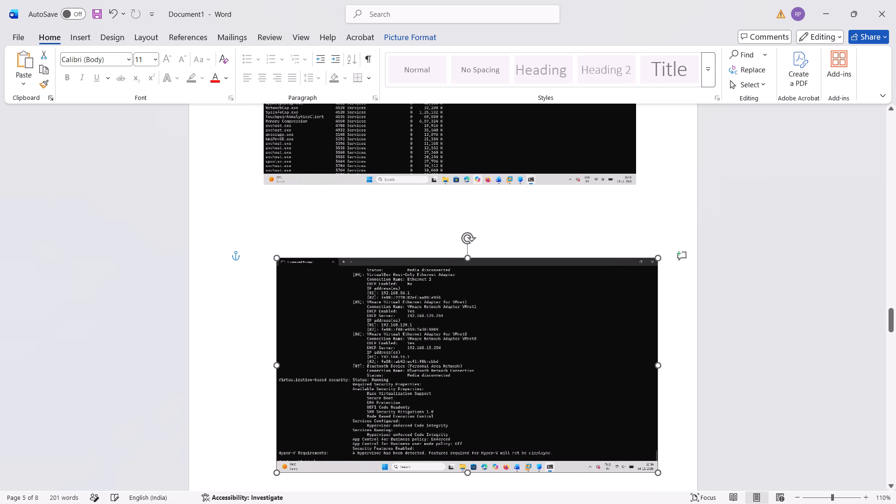
left_click_drag(644, 273, 630, 266)
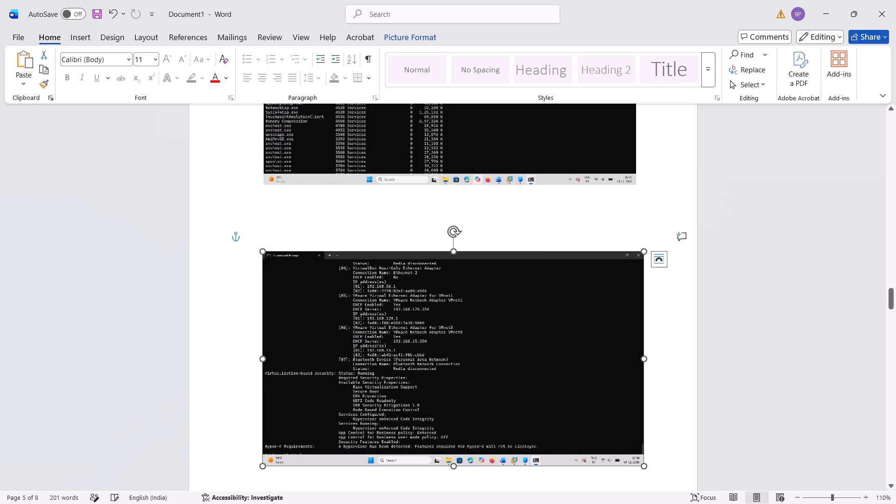
Bring up the picture options for the Hyper-V Requirements screenshot on the fifth page.
scroll(630, 266, "down", 1)
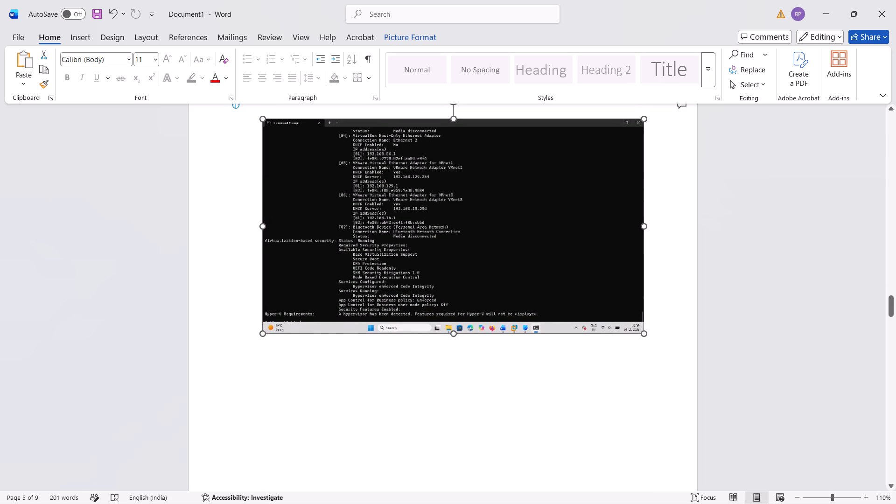
right_click(630, 266)
scroll(630, 266, "left", 1)
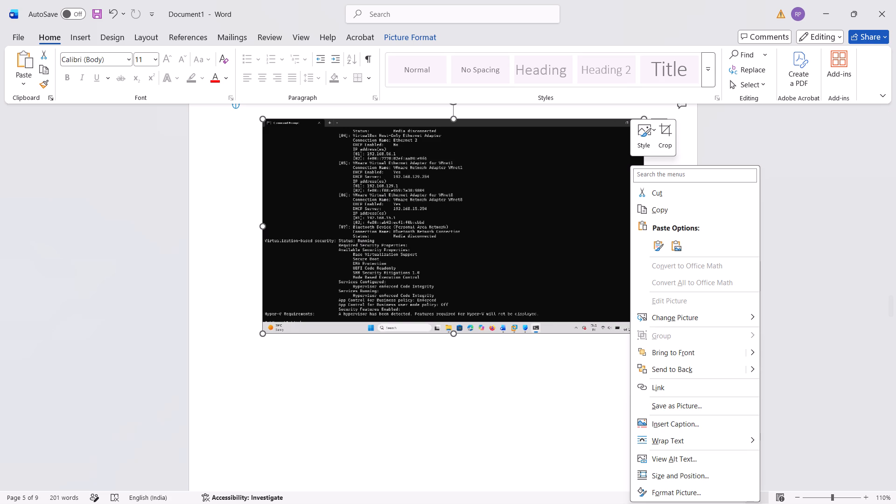
Position the network-adapter and Hyper-V requirements screenshot below the svchost.exe process list on the fifth page, roughly centred beneath it.
left_click(520, 305)
left_click_drag(520, 305, 522, 331)
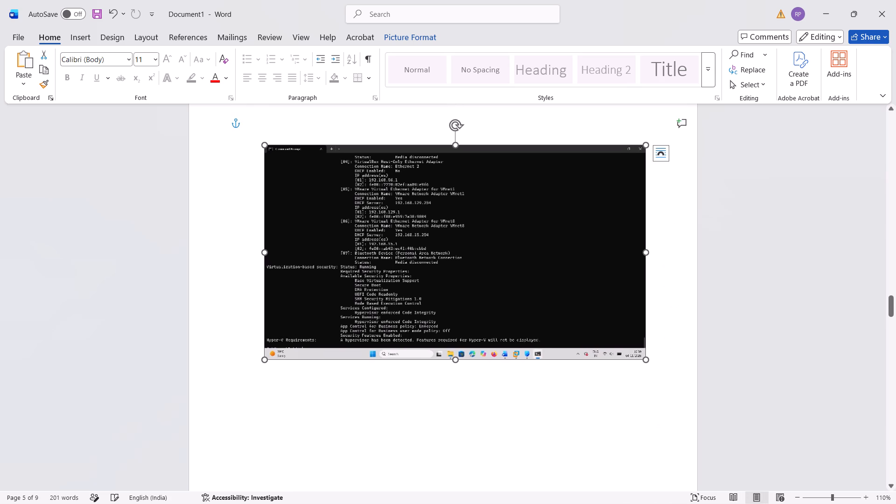
scroll(522, 331, "up", 1)
right_click(477, 389)
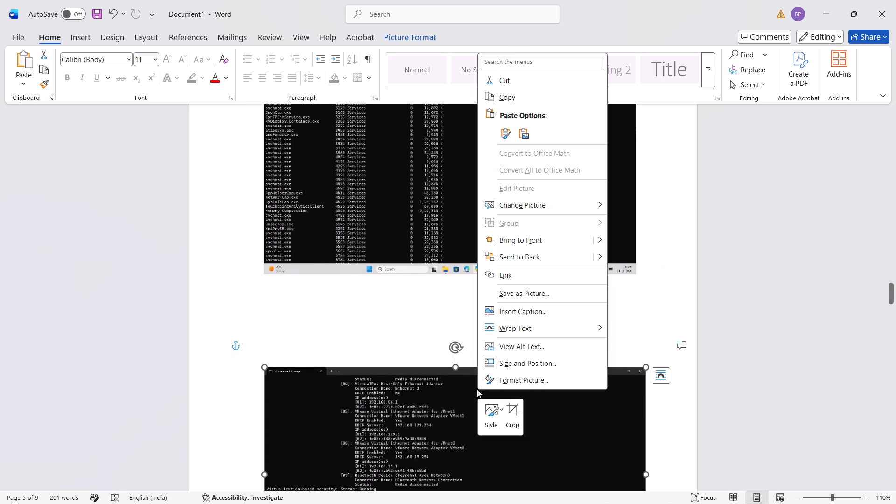
left_click(413, 299)
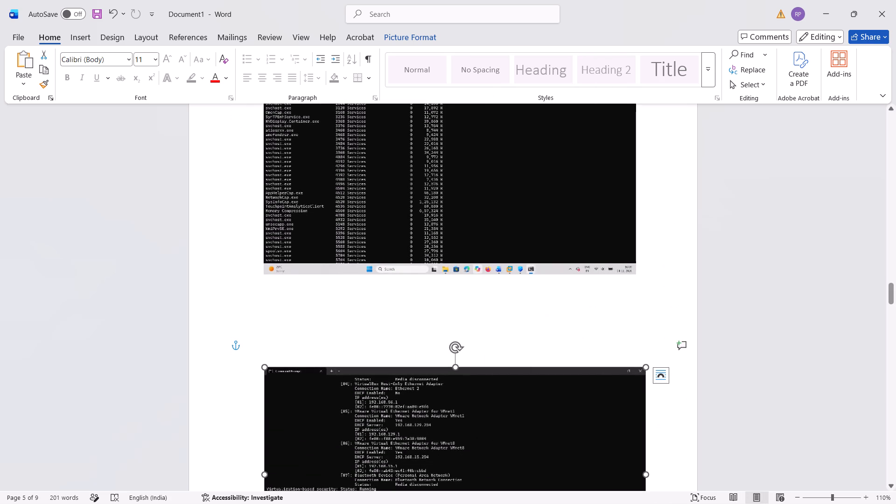
left_click(388, 393)
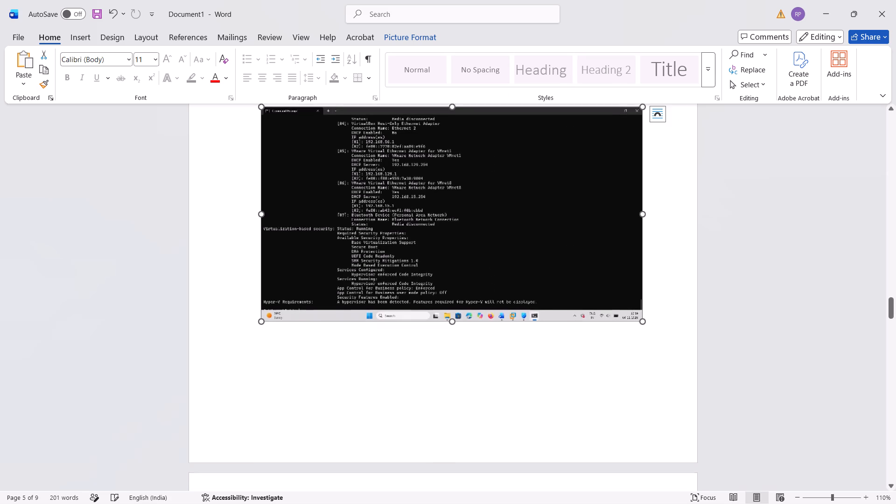
scroll(385, 393, "up", 2)
scroll(385, 393, "down", 1)
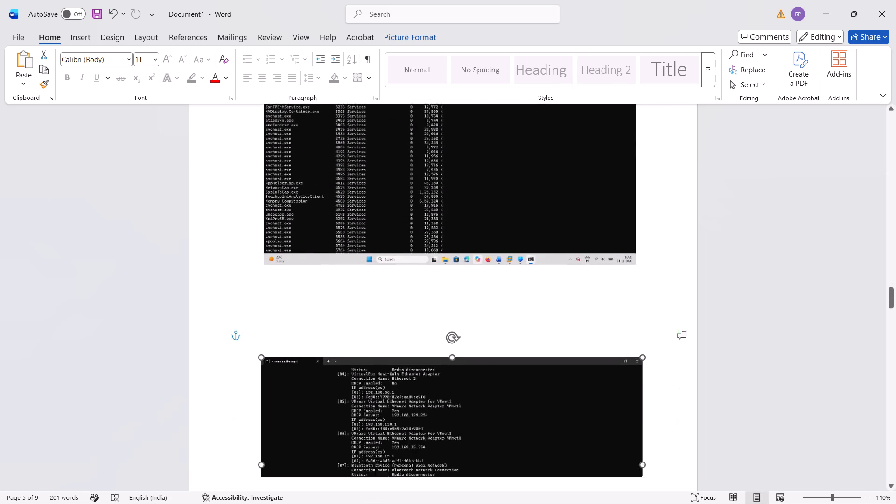
scroll(385, 393, "down", 1)
left_click_drag(385, 393, 379, 394)
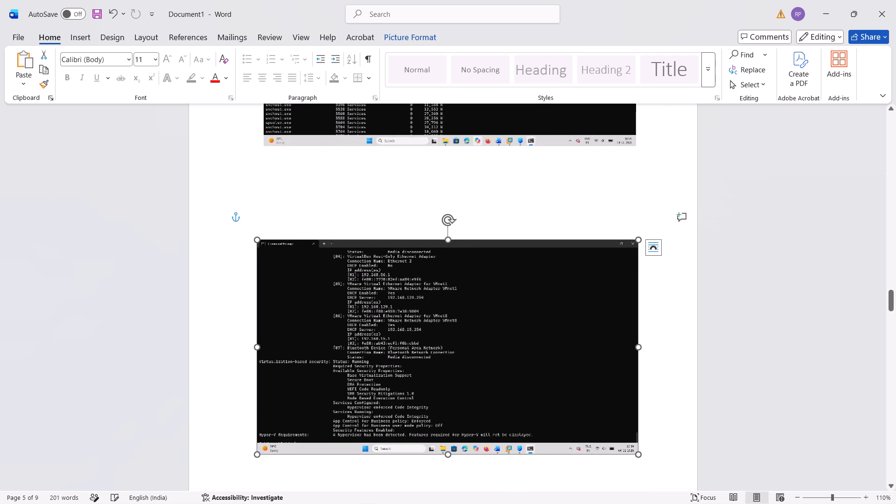
Move the screenshot with the UDP connections and systeminfo output from the seventh page to the top of the sixth page.
scroll(379, 394, "down", 1)
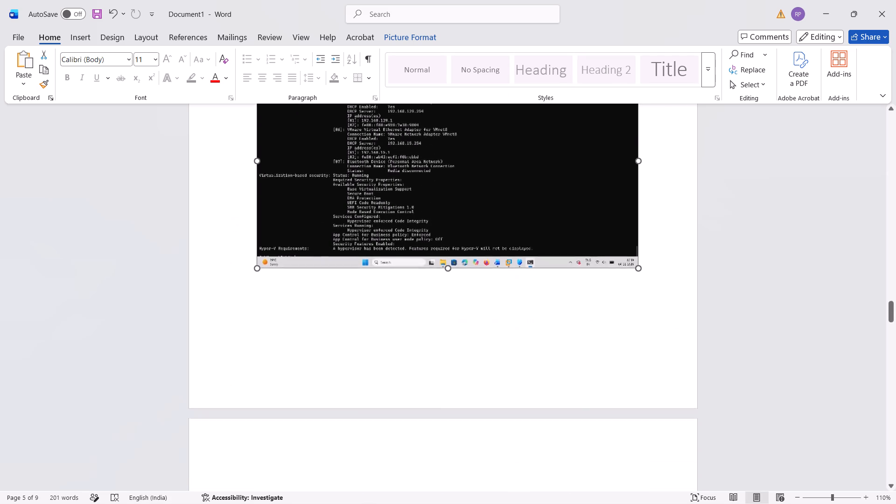
scroll(379, 394, "down", 4)
scroll(379, 394, "up", 4)
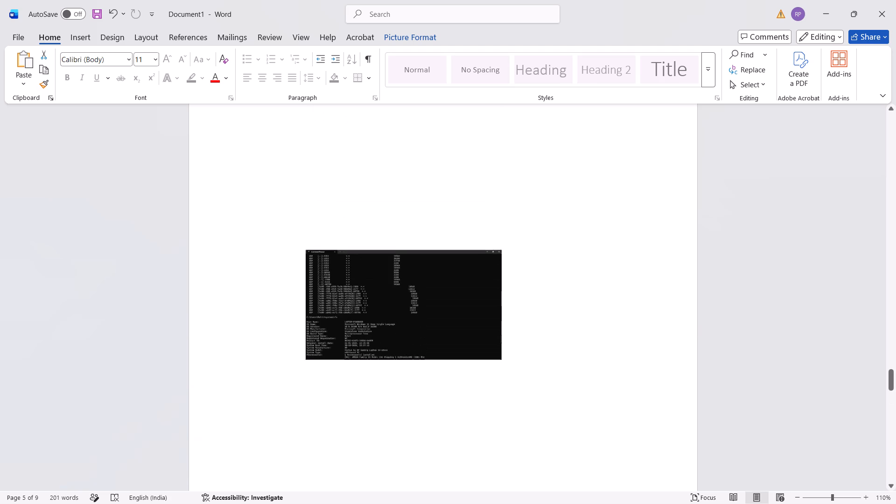
left_click(389, 351)
right_click(389, 351)
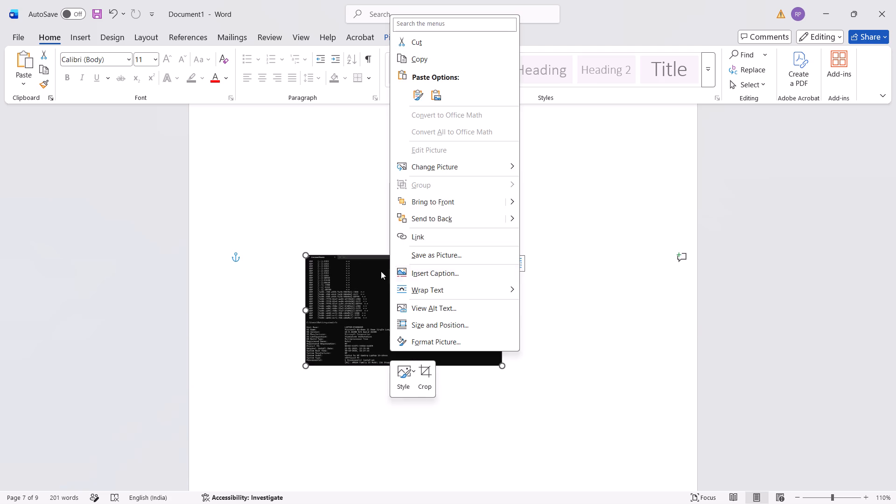
left_click(350, 289)
left_click_drag(350, 289, 373, 158)
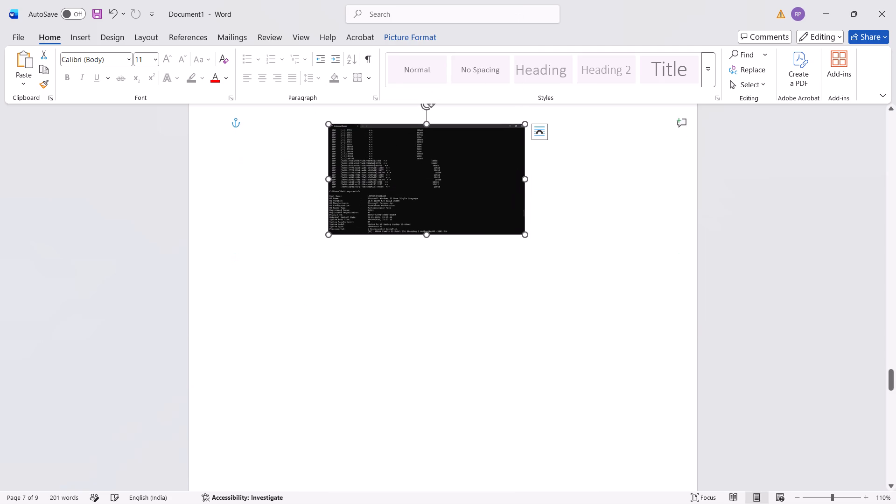
scroll(373, 158, "up", 1)
left_click_drag(386, 397, 408, 227)
scroll(408, 227, "up", 1)
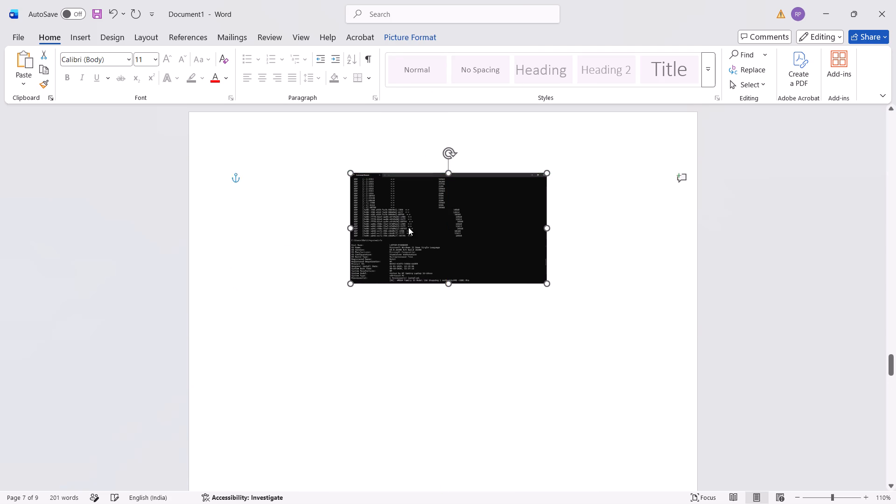
scroll(408, 227, "up", 1)
left_click_drag(420, 447, 414, 232)
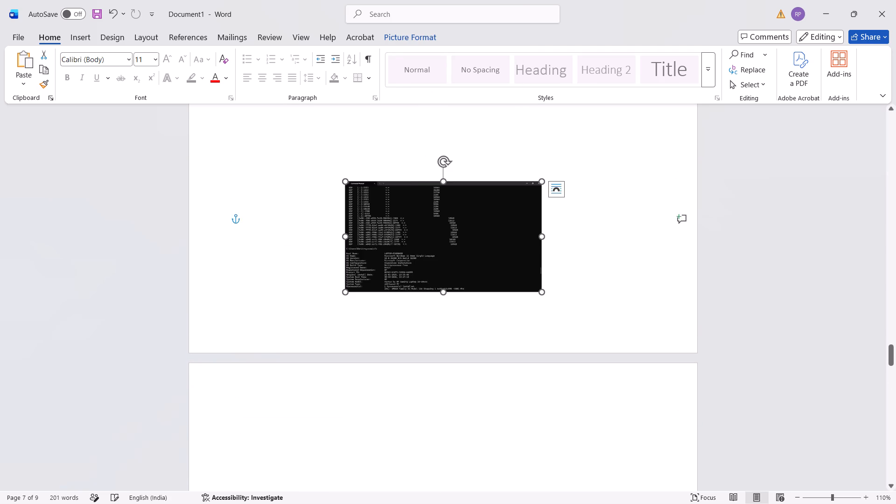
scroll(414, 232, "up", 1)
left_click_drag(442, 339, 438, 135)
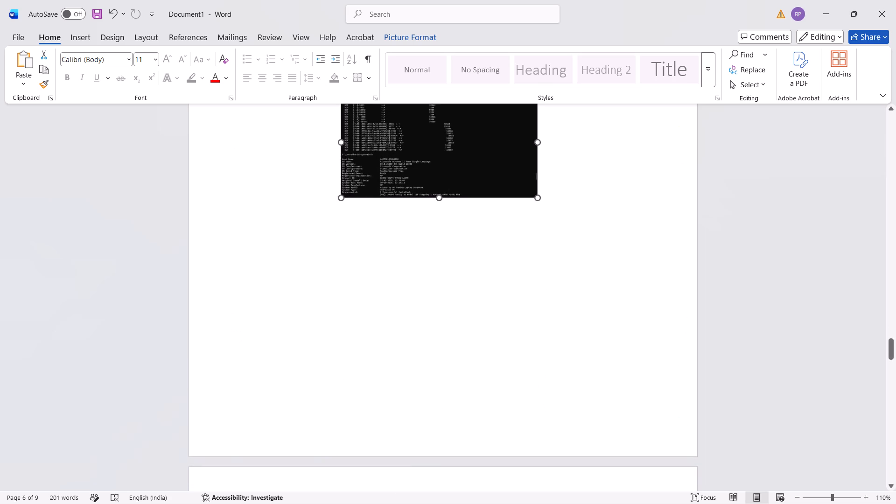
left_click_drag(438, 135, 437, 92)
scroll(437, 92, "up", 3)
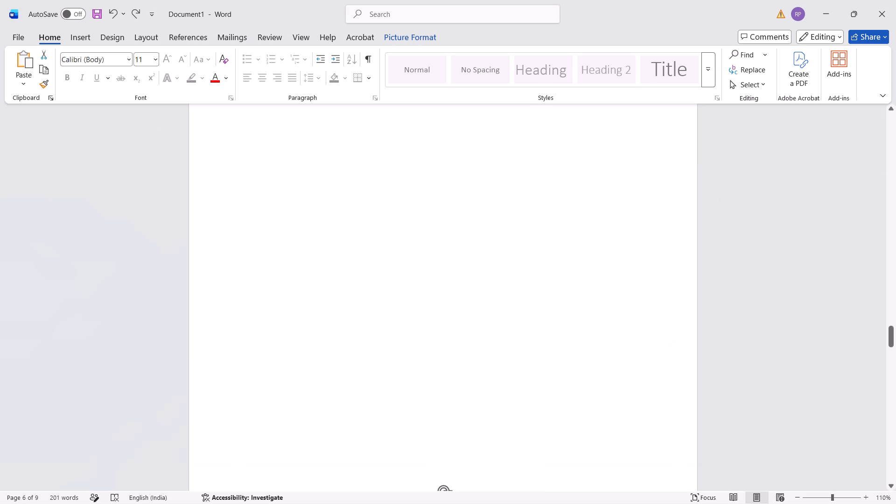
left_click_drag(438, 432, 425, 158)
scroll(425, 158, "up", 1)
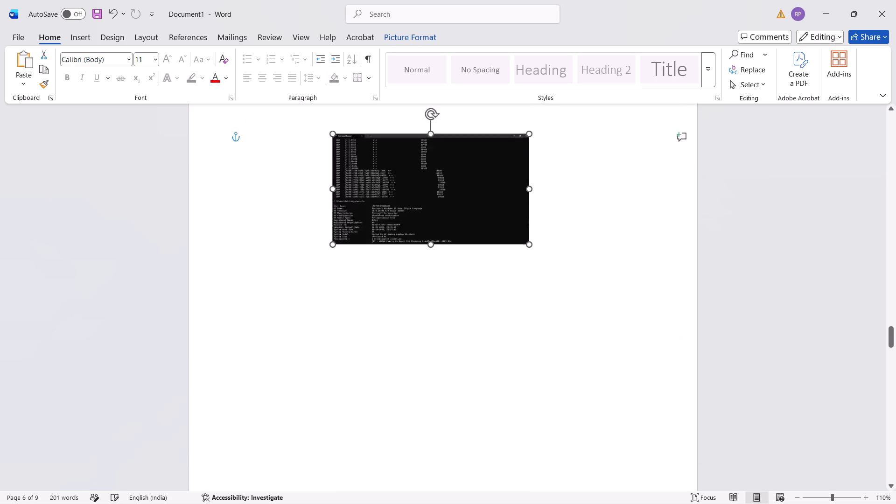
scroll(425, 158, "up", 2)
left_click_drag(436, 403, 406, 115)
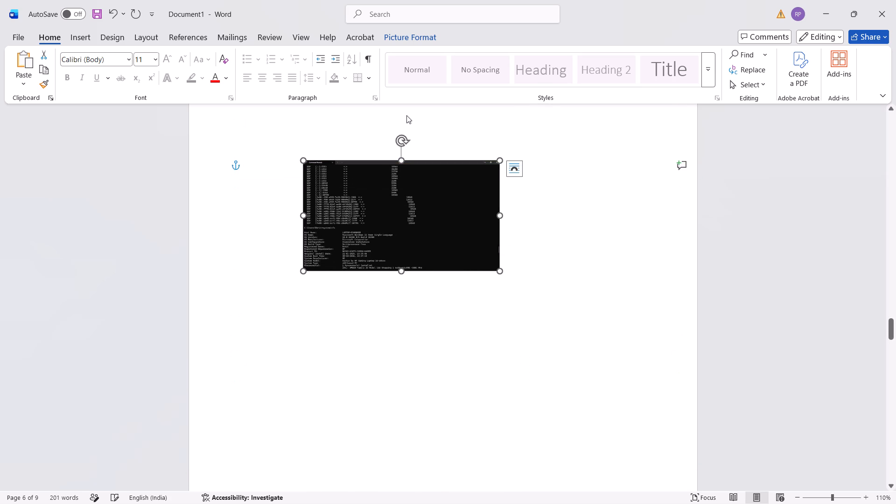
Examine the screenshots on the fifth and sixth pages closely to check their content and order.
scroll(406, 115, "up", 2)
scroll(427, 209, "right", 1)
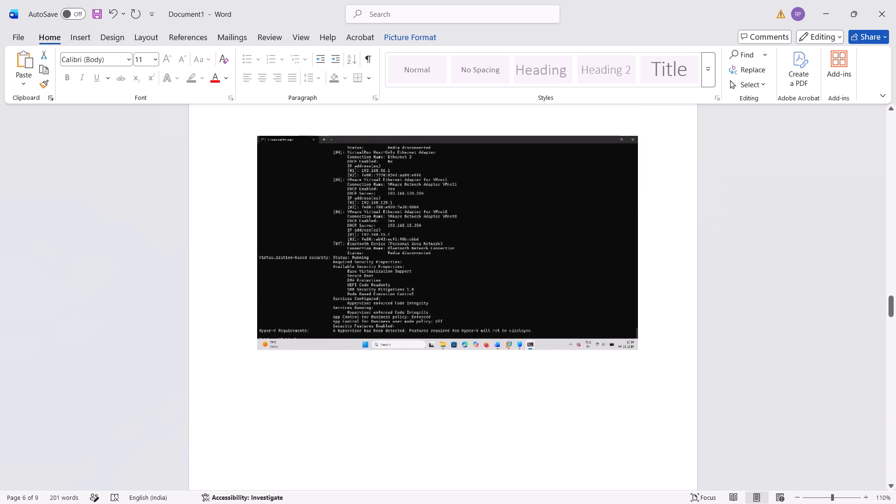
scroll(427, 209, "right", 1)
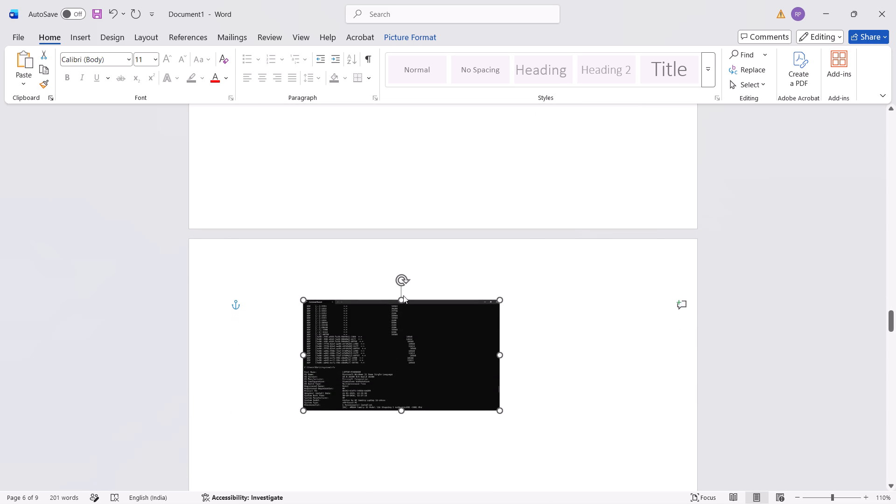
scroll(403, 296, "up", 3, "ctrl")
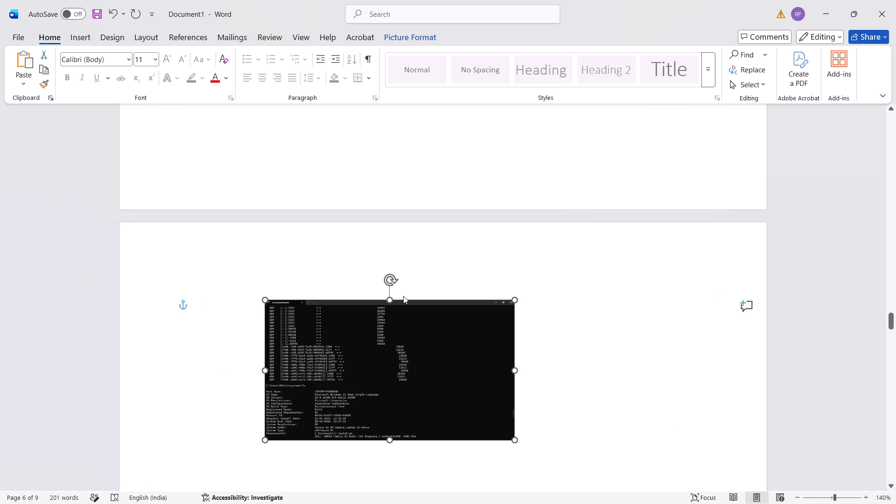
scroll(403, 296, "up", 5, "ctrl")
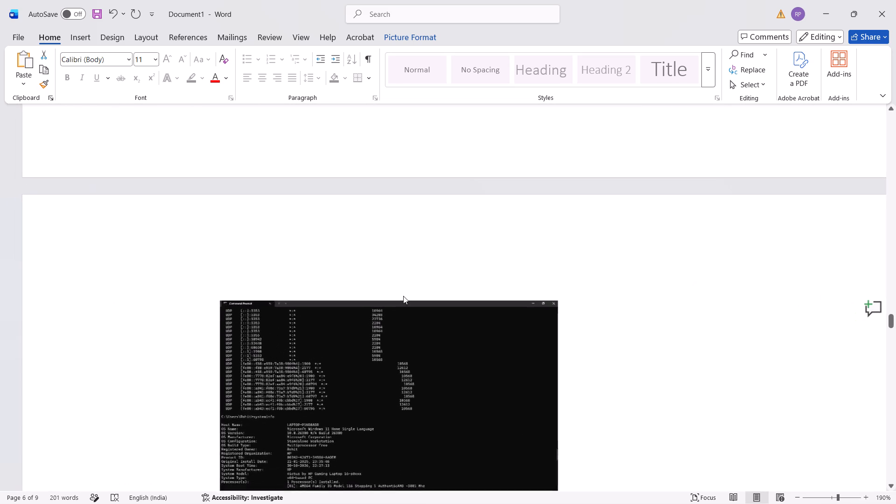
scroll(403, 296, "down", 6, "ctrl")
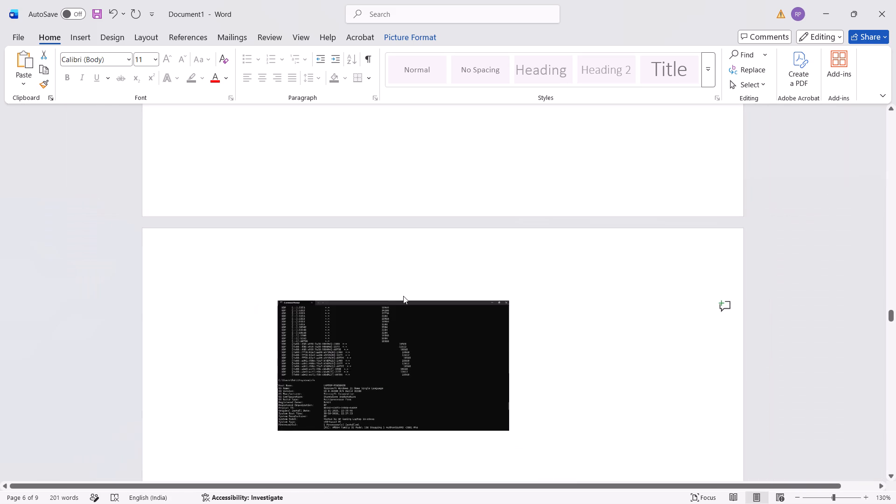
scroll(403, 296, "up", 2)
scroll(403, 296, "down", 1)
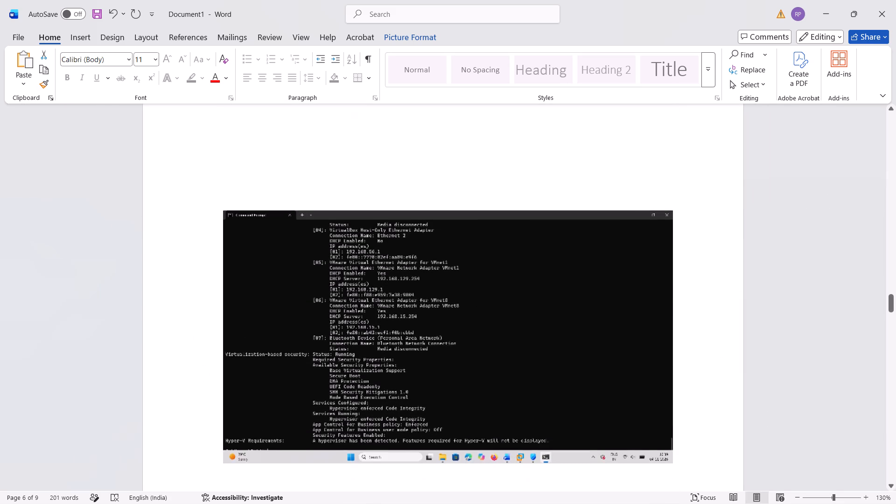
scroll(403, 296, "down", 4)
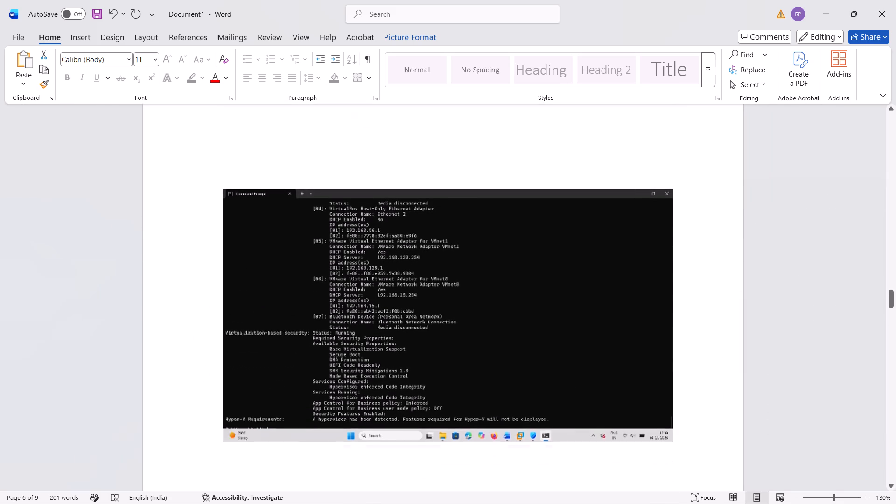
scroll(403, 296, "down", 1)
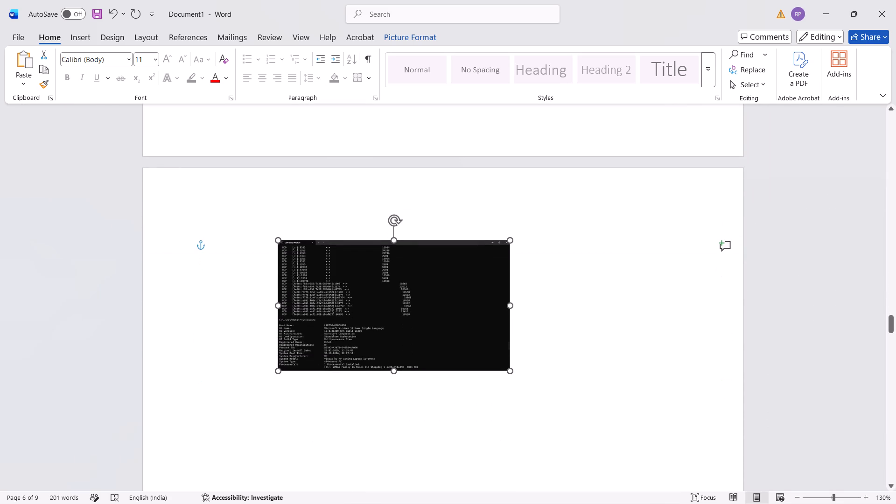
scroll(403, 296, "up", 5)
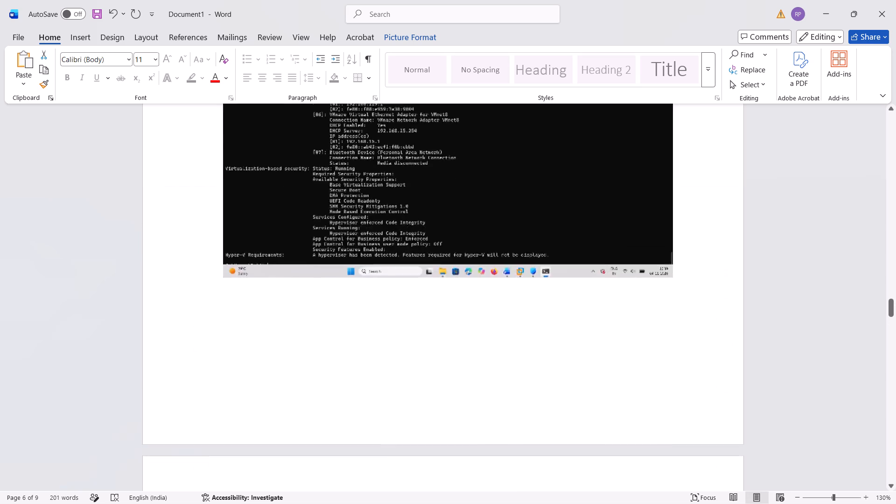
scroll(403, 296, "up", 1)
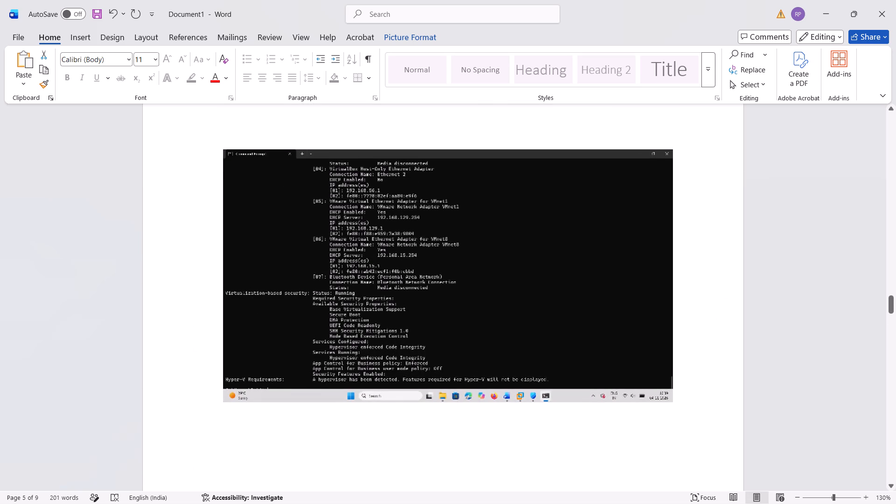
scroll(403, 285, "down", 3)
scroll(403, 282, "up", 3)
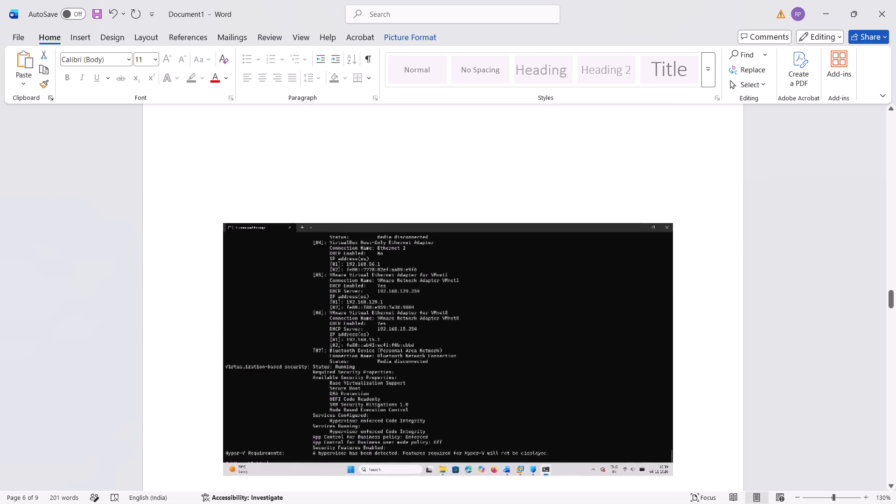
scroll(403, 282, "up", 4)
scroll(403, 282, "down", 5)
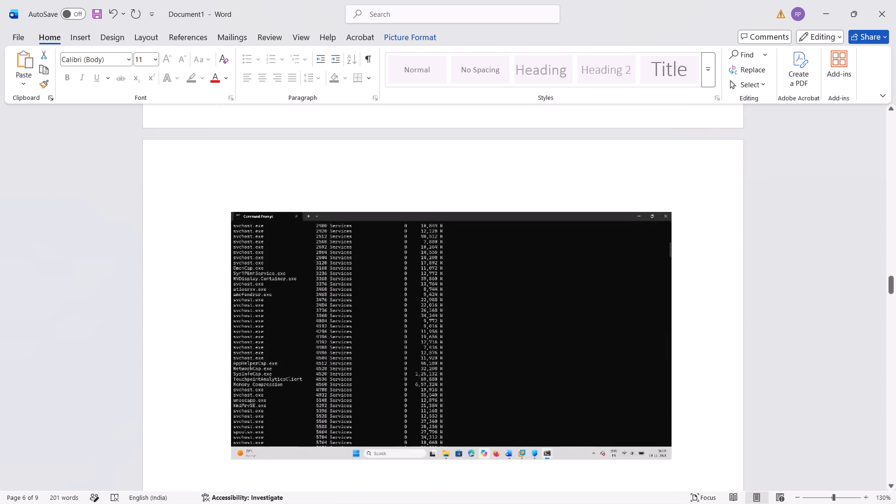
Enlarge the UDP connections and systeminfo screenshot on the sixth page to nearly the text width and centre it across the page.
scroll(403, 282, "down", 9)
scroll(403, 282, "up", 4)
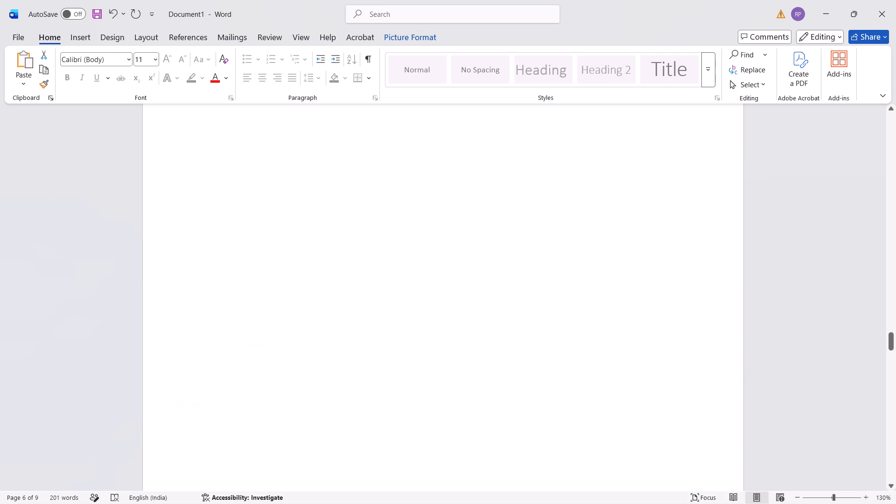
scroll(403, 282, "up", 5)
scroll(403, 282, "down", 2)
left_click(403, 282)
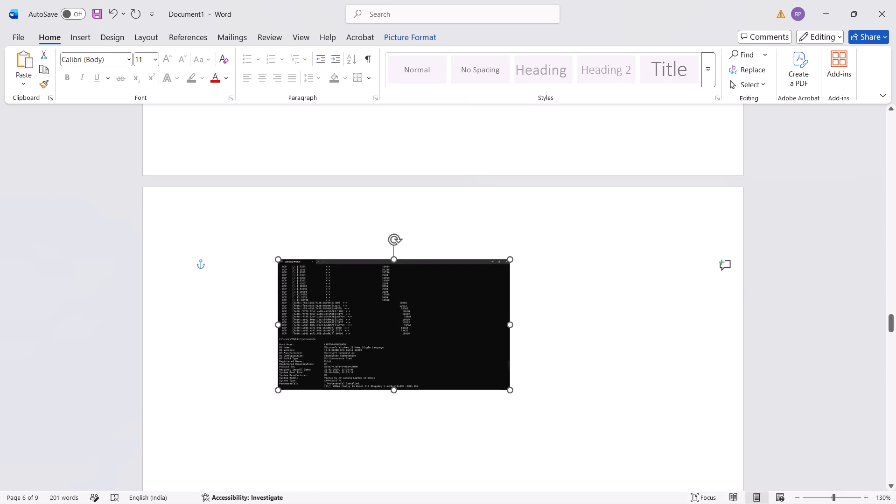
left_click_drag(512, 389, 638, 492)
left_click_drag(557, 434, 514, 429)
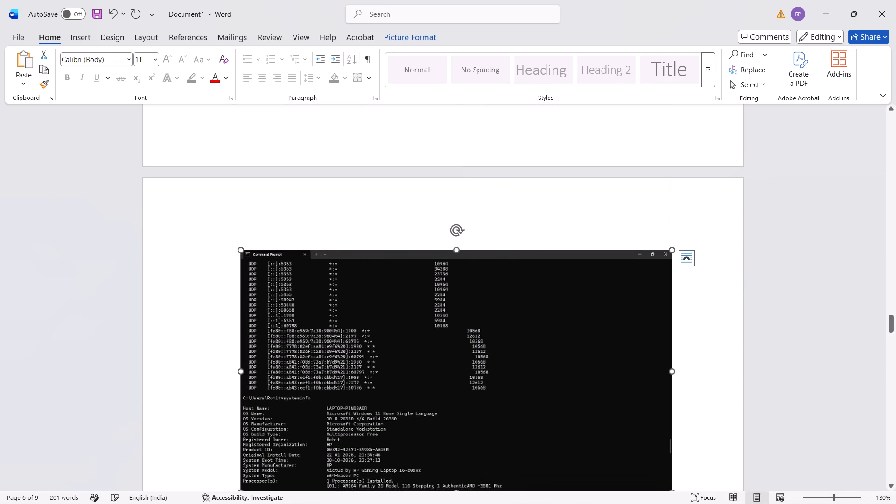
right_click(514, 429)
left_click(450, 429)
left_click_drag(450, 429, 435, 429)
Review the layout and order of all pages in a multi-page overview.
scroll(435, 429, "down", 7)
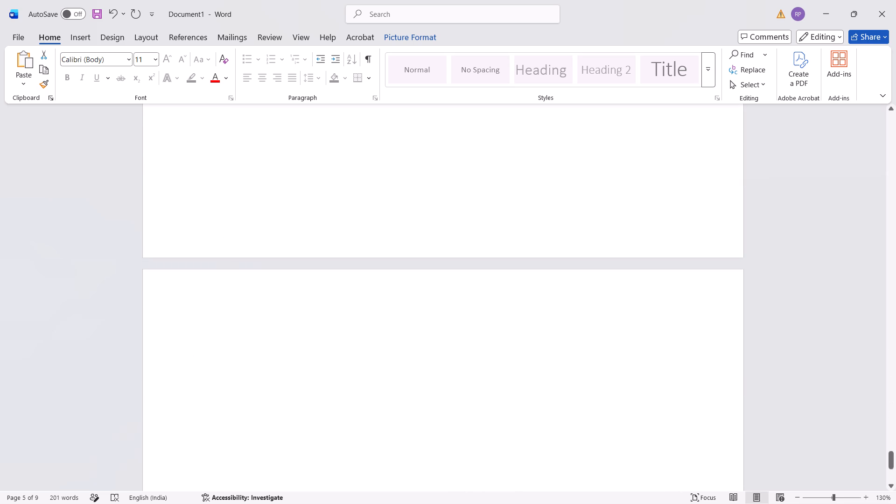
scroll(435, 429, "down", 1)
scroll(435, 429, "down", 9, "ctrl")
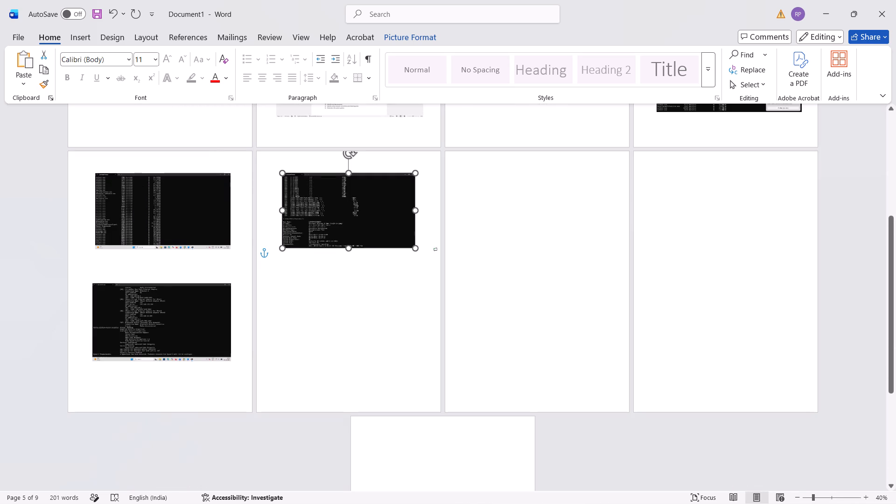
left_click(528, 372)
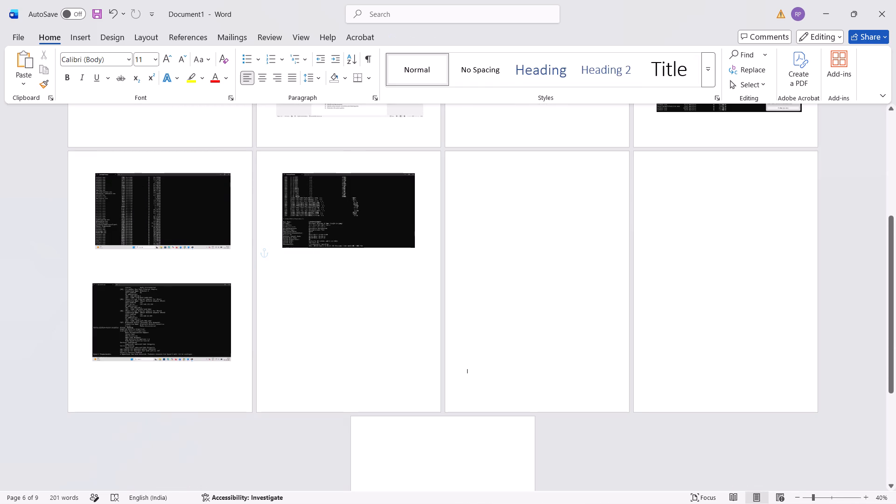
left_click(528, 372)
scroll(528, 372, "up", 8)
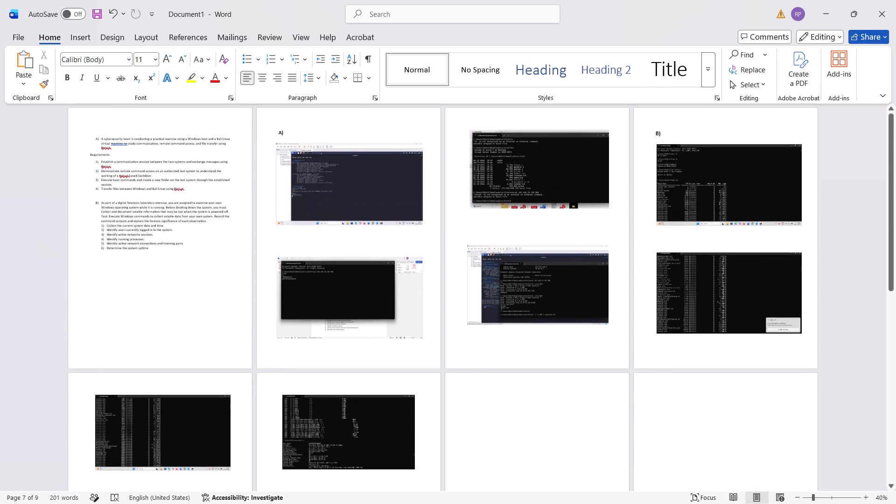
scroll(528, 372, "up", 1)
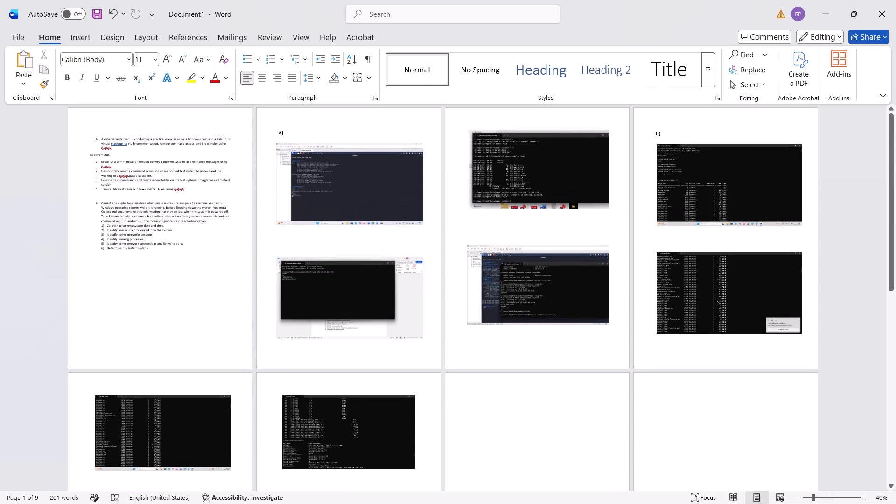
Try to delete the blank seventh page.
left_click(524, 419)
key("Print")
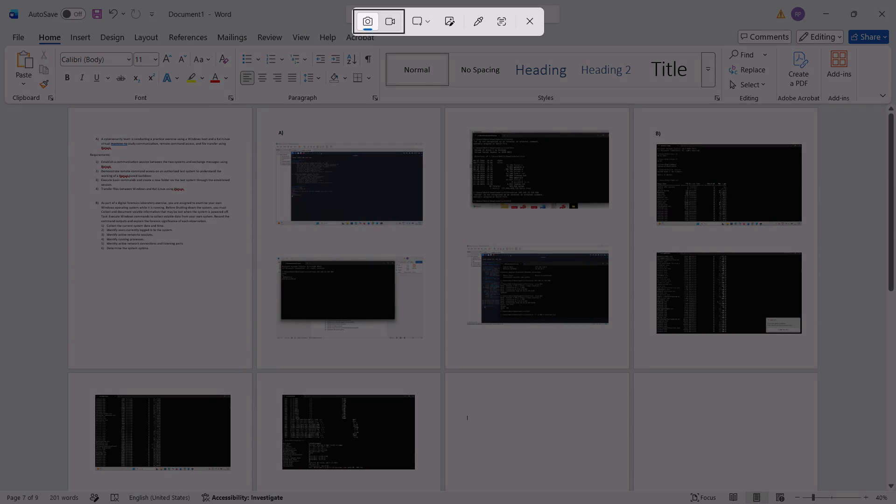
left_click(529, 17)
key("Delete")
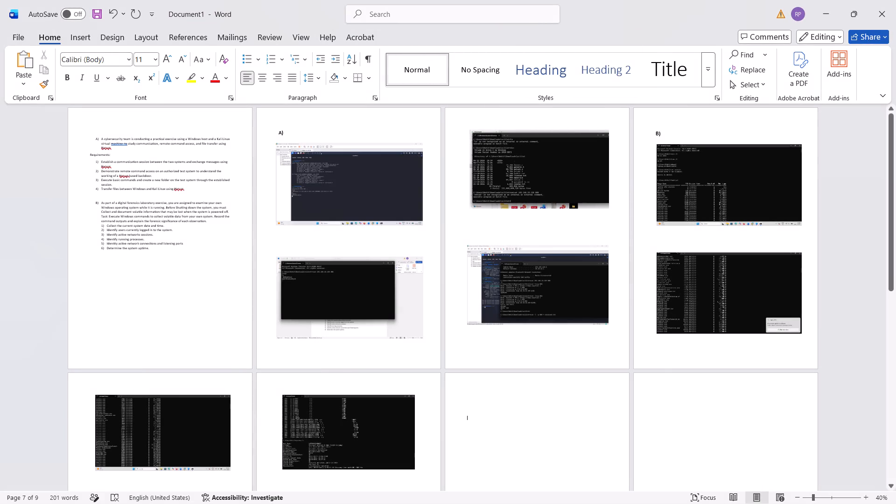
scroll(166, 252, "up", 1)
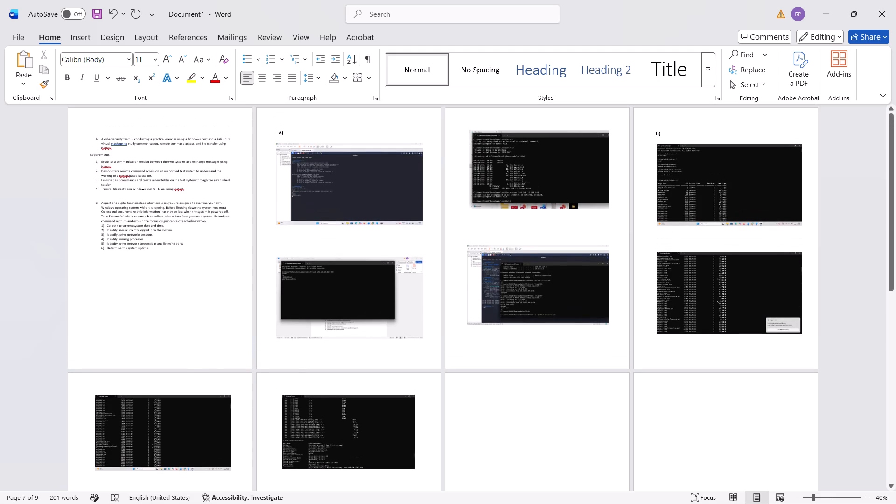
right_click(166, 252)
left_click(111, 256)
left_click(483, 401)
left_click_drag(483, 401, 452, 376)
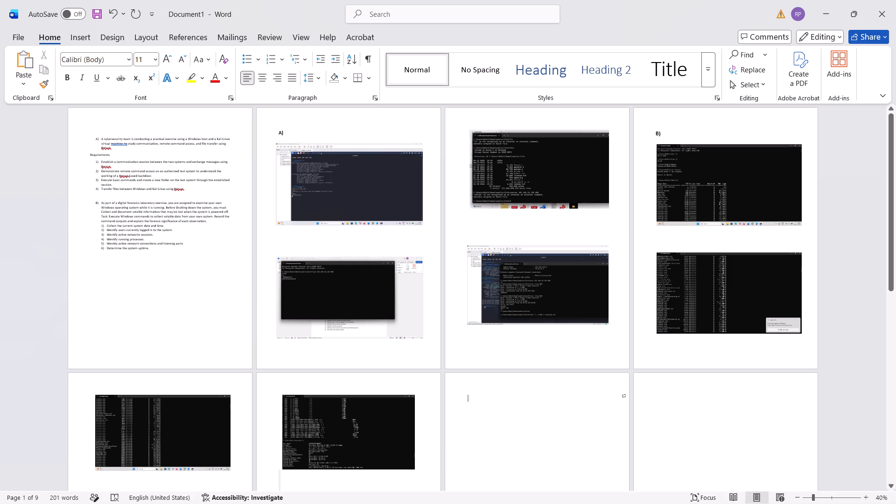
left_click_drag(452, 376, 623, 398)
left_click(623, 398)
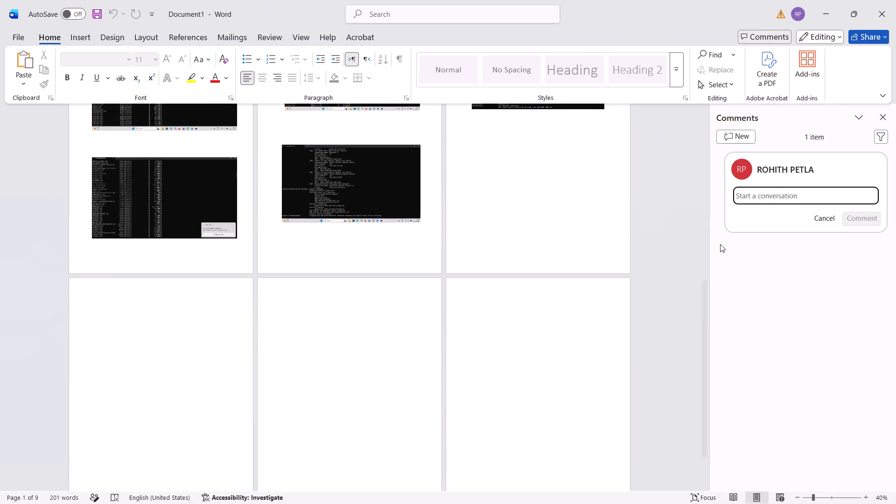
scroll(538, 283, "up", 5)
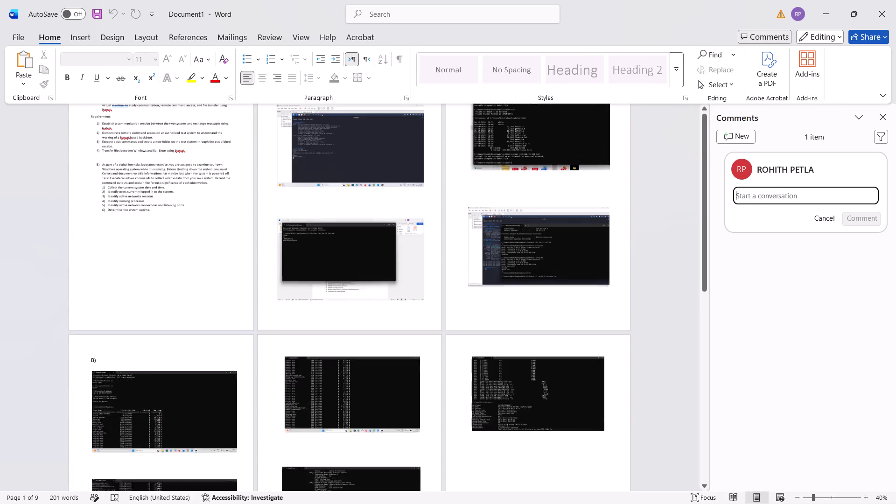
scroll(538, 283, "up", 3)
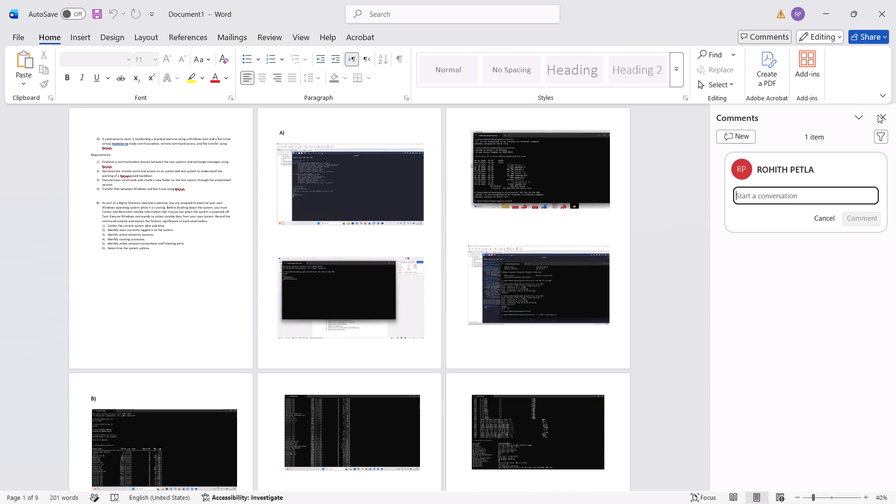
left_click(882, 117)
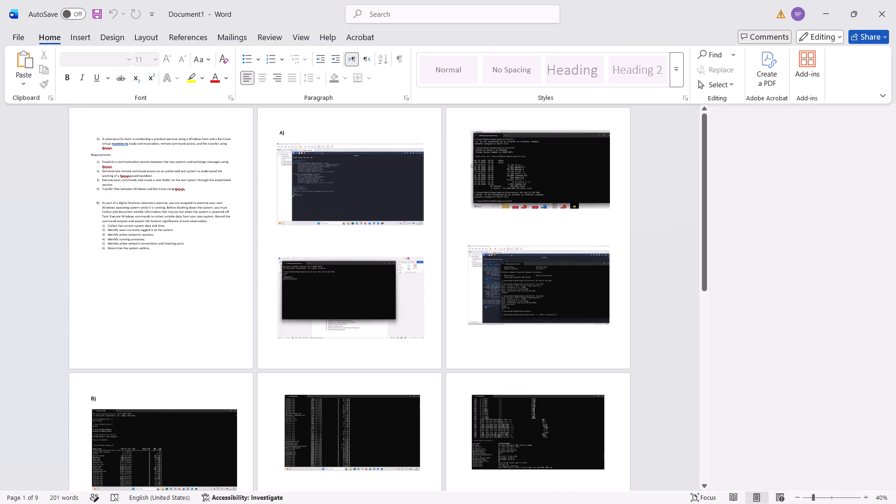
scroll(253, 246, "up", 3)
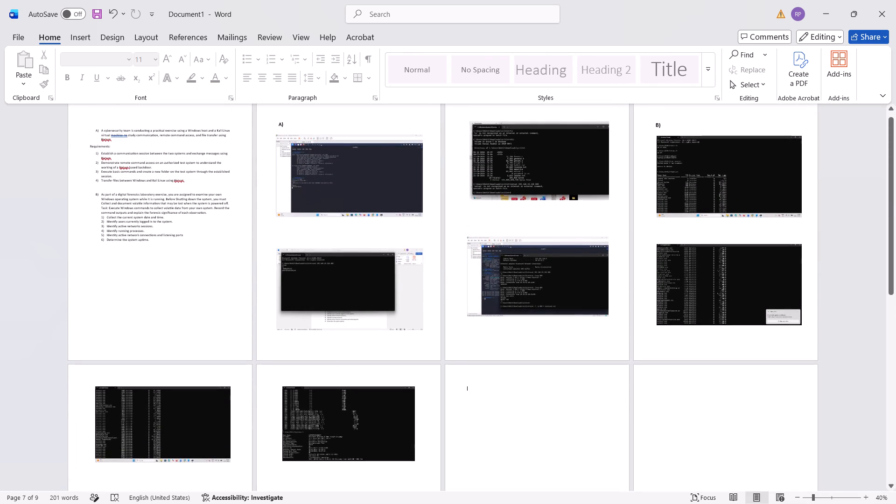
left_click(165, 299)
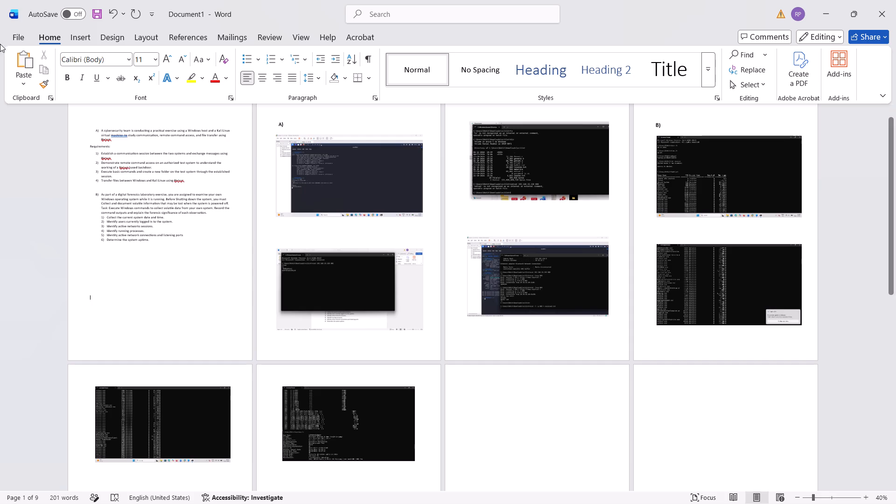
Try to export the document as a PDF to Downloads, named "55 / " followed by the registration number.
left_click(19, 34)
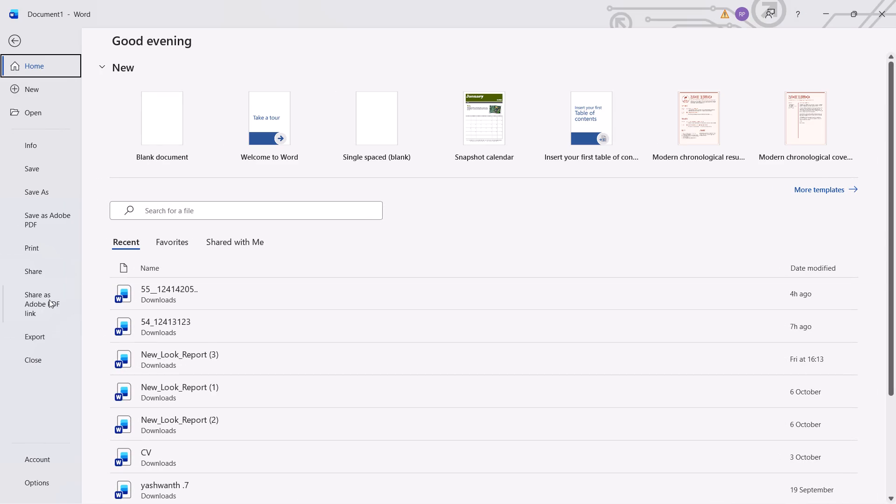
left_click(39, 252)
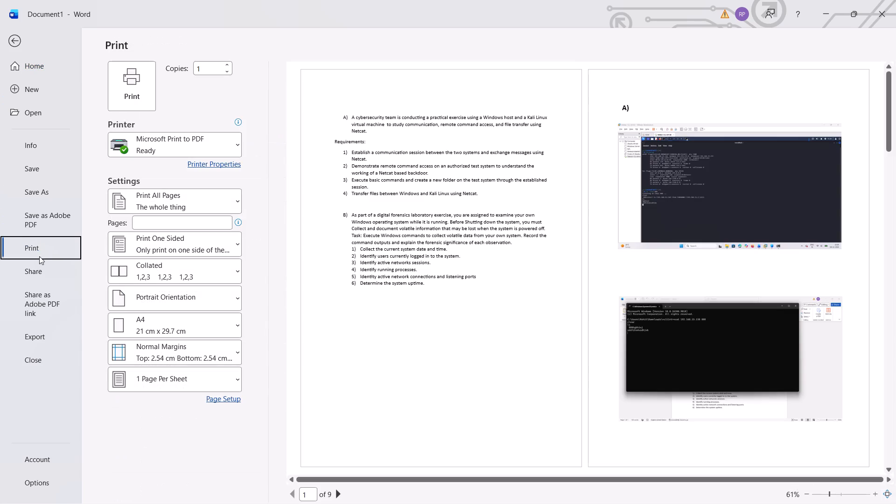
left_click(42, 333)
left_click(162, 89)
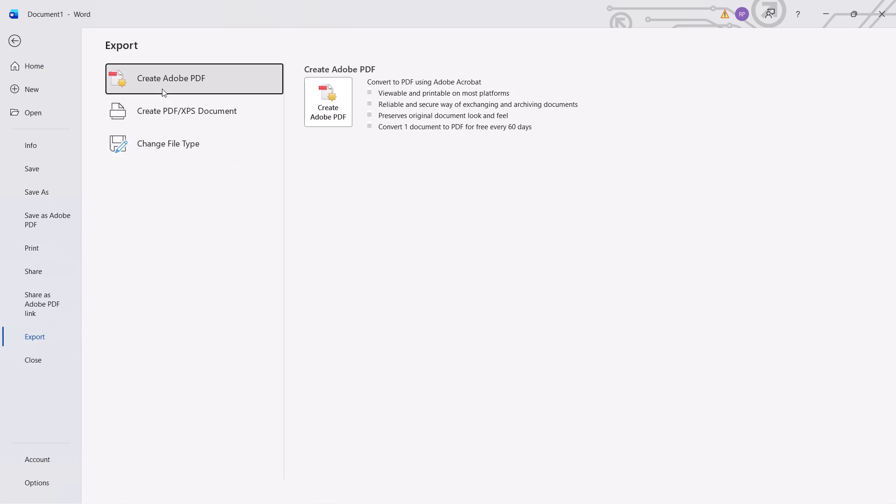
left_click(227, 115)
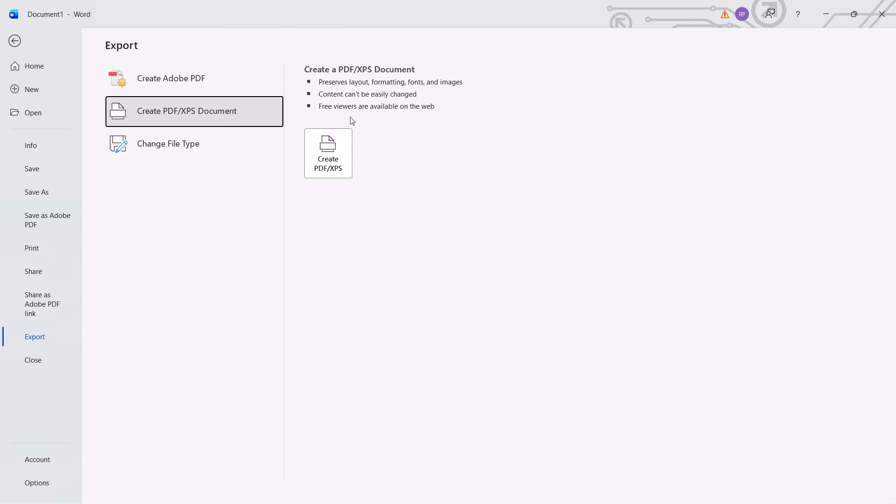
left_click(338, 137)
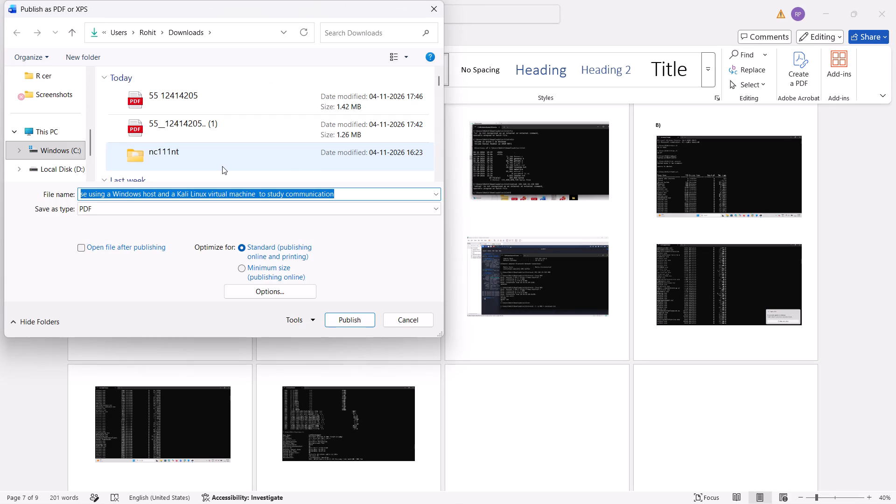
key("BackSpace")
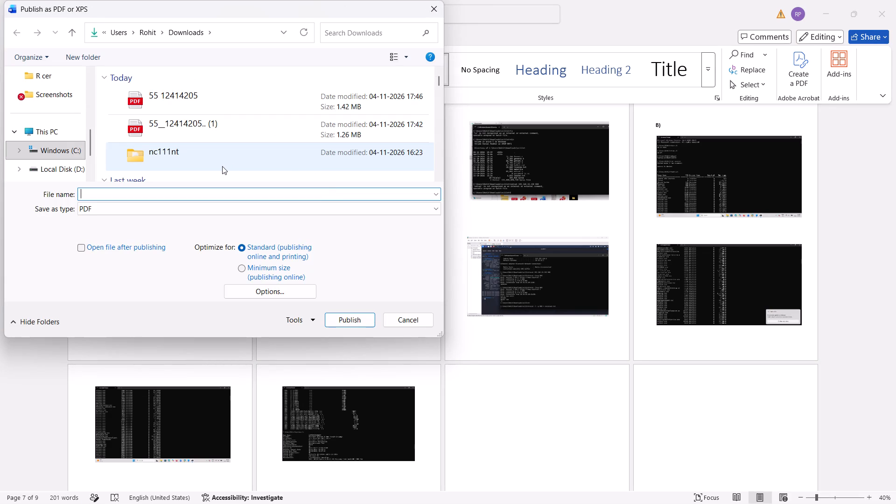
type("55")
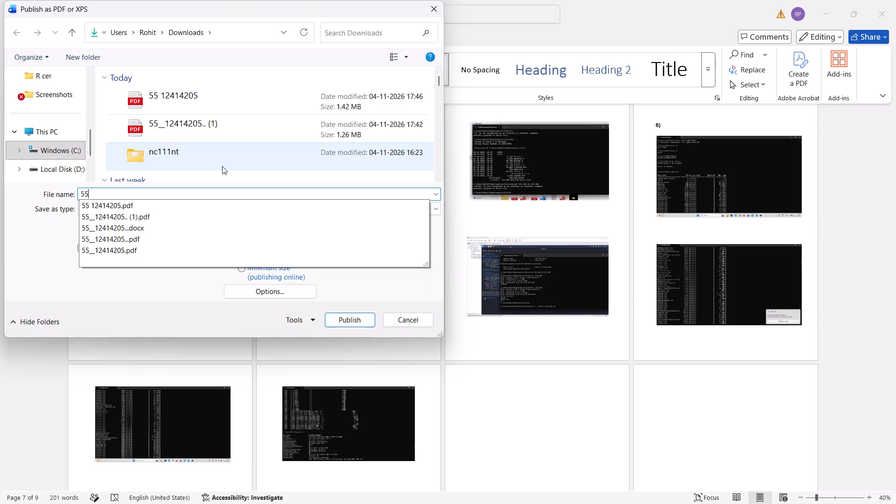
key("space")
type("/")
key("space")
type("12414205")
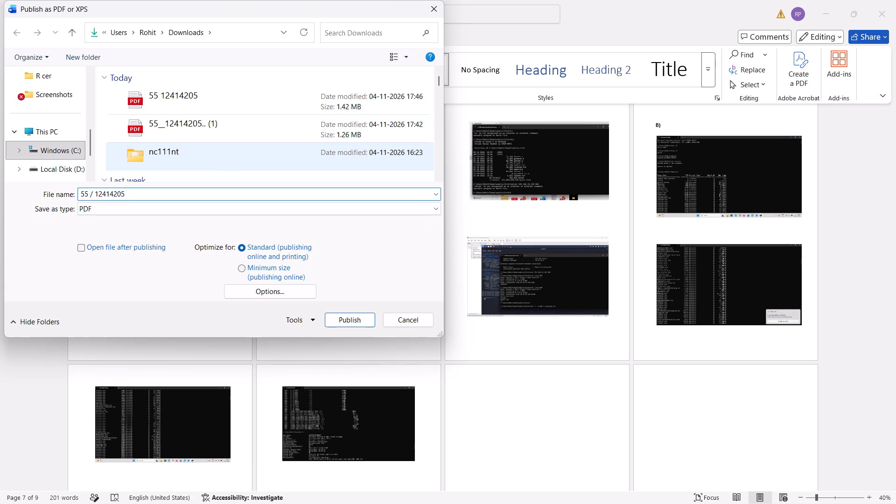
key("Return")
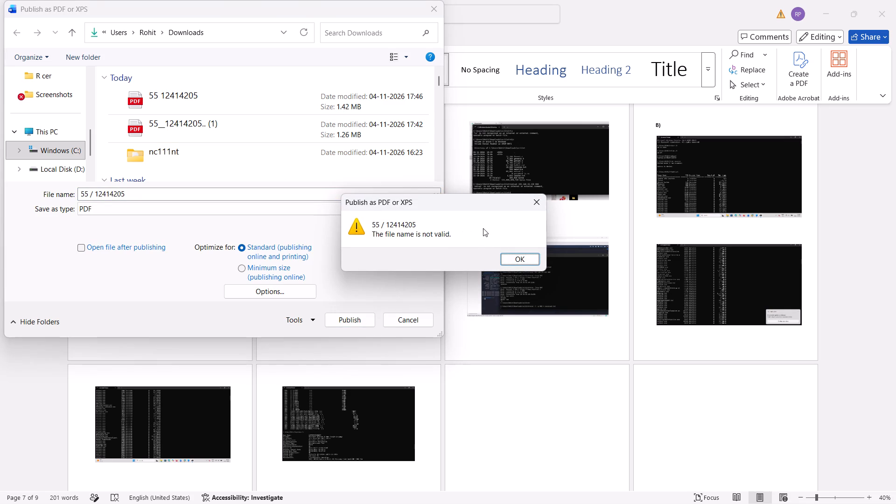
left_click(543, 194)
Append two dots to the PDF file name and try to publish it.
left_click(316, 193)
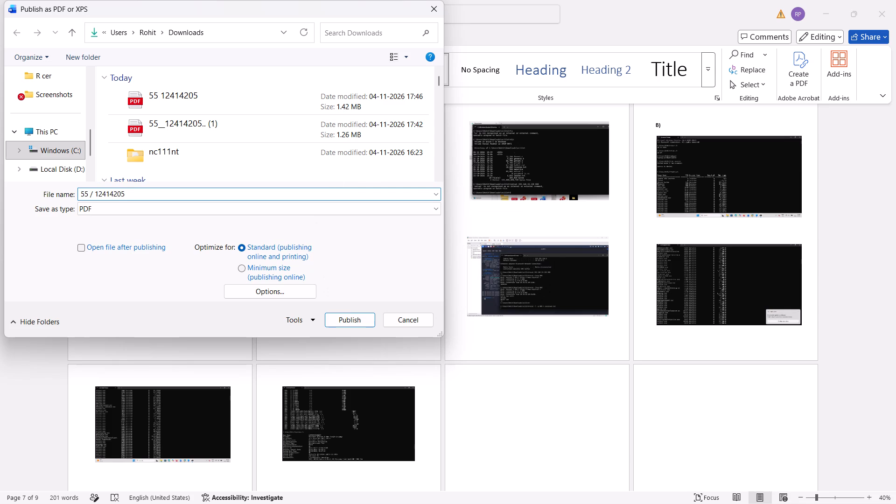
left_click(316, 193)
type("..")
key("Return")
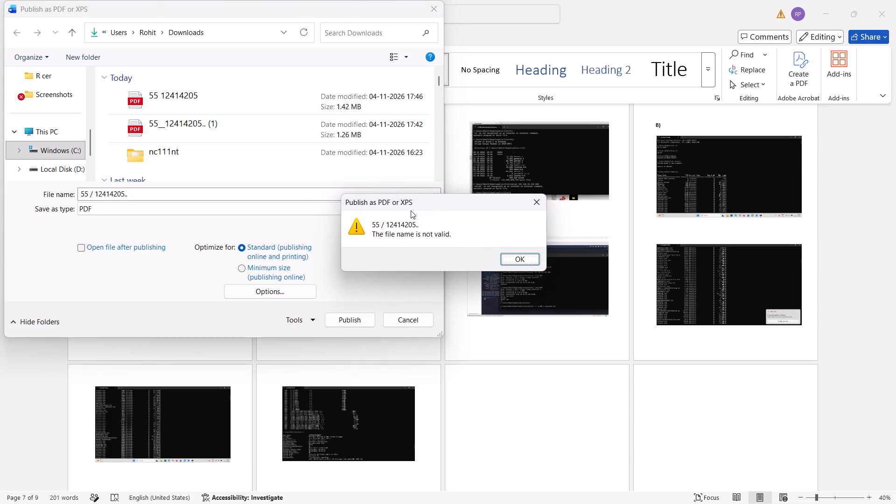
left_click(527, 204)
Replace the slash in the PDF file name with a hyphen and publish the document to Downloads.
left_click(334, 198)
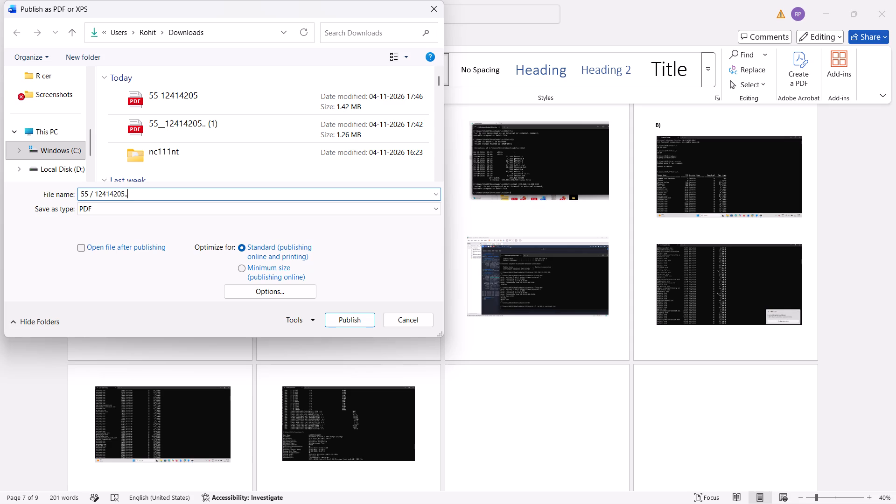
left_click(97, 195)
key("Left")
key("Left")
key("BackSpace")
key("shift+underscore")
key("BackSpace")
key("minus")
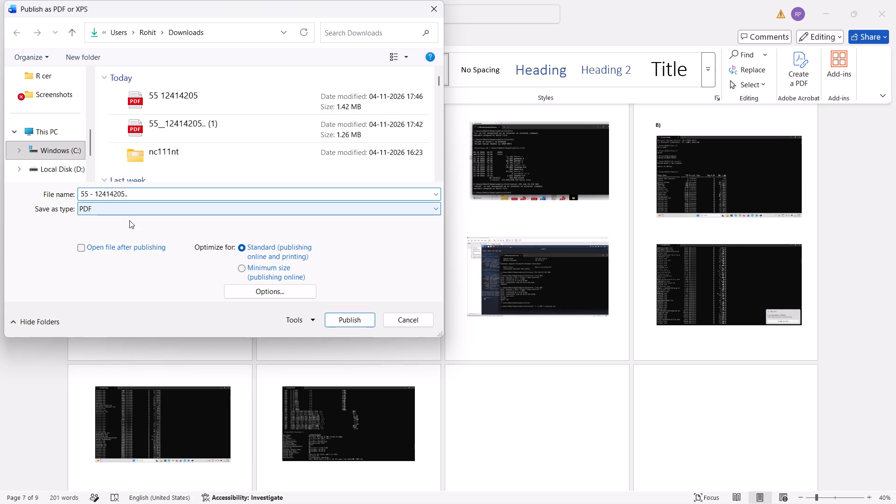
left_click(343, 317)
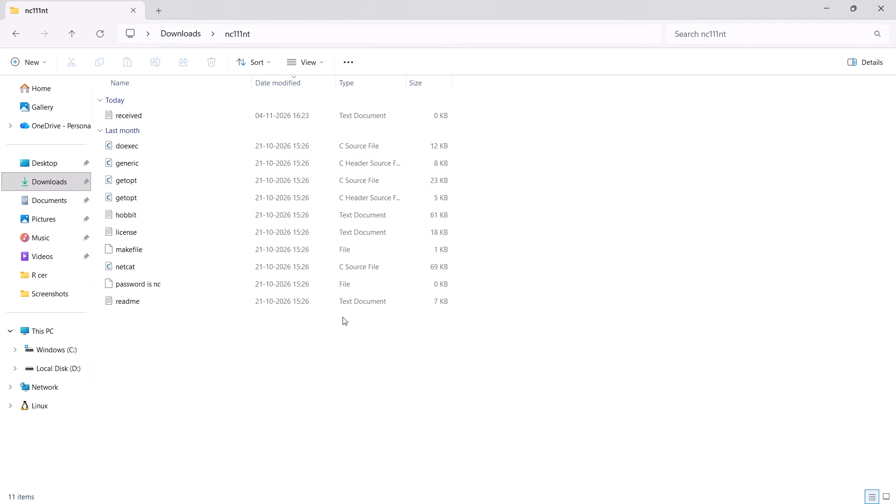
In File Explorer, open the newly exported PDF from Downloads, examine its pages through to the last one, and close it.
left_click(44, 183)
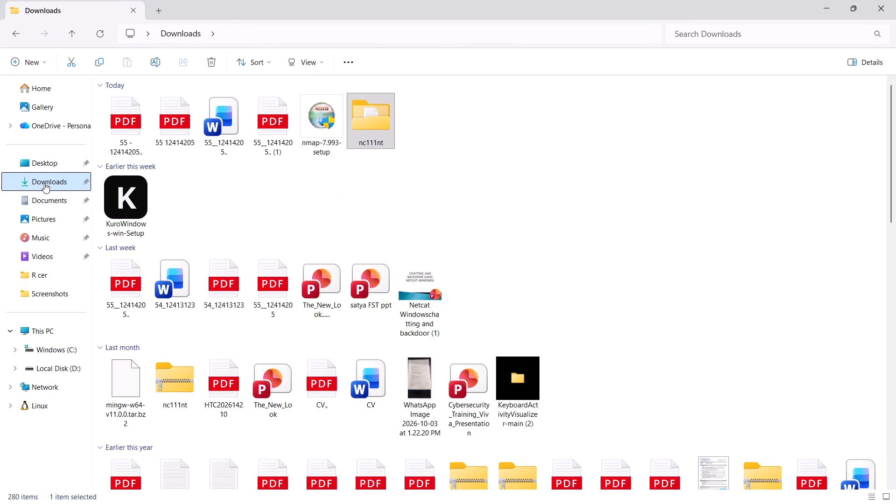
left_click(125, 146)
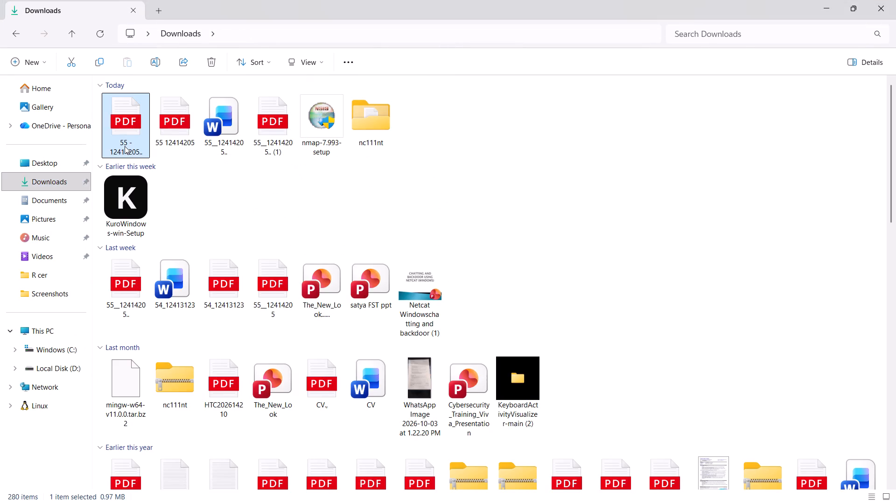
double_click(125, 146)
scroll(269, 280, "down", 1)
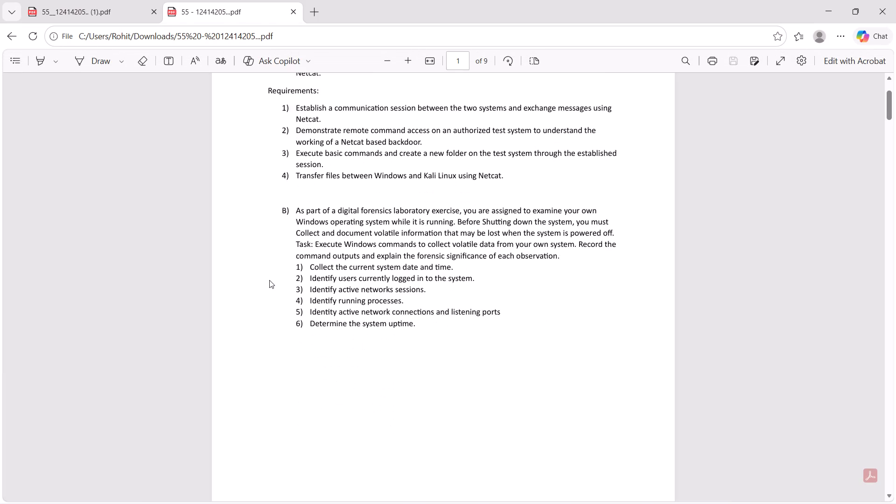
scroll(269, 280, "down", 4)
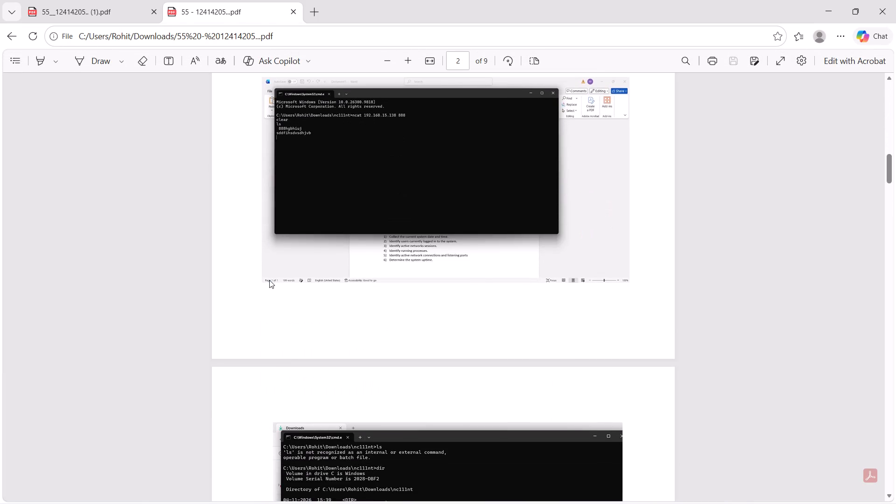
scroll(269, 280, "down", 4)
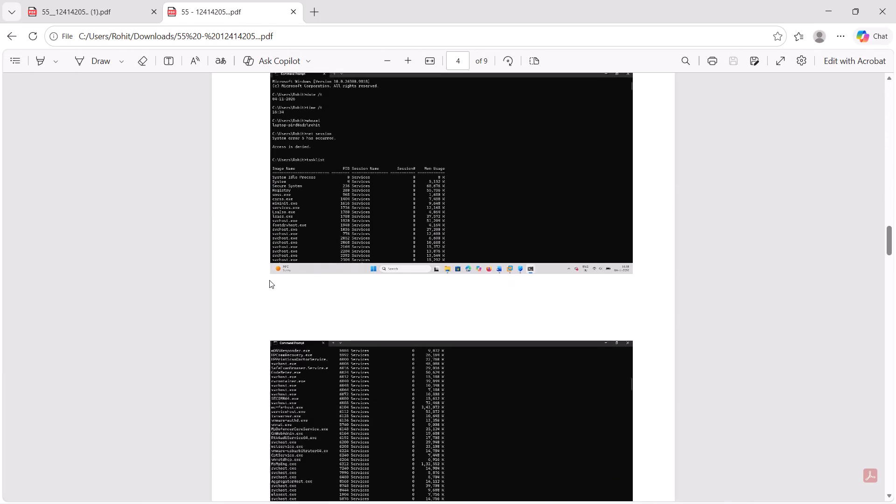
scroll(269, 280, "down", 4)
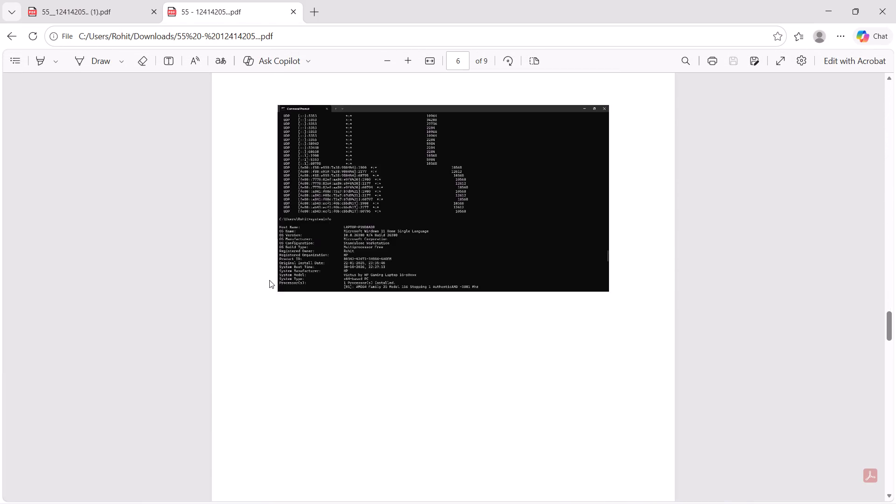
scroll(269, 280, "down", 7)
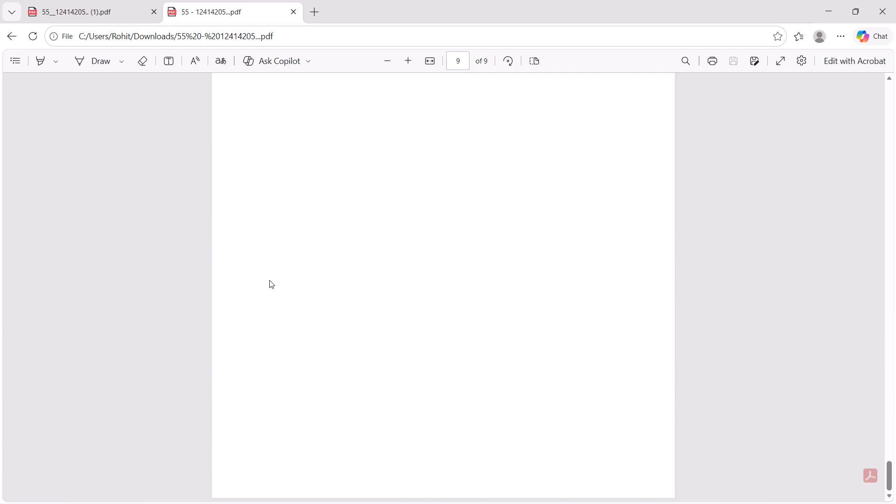
left_click(895, 0)
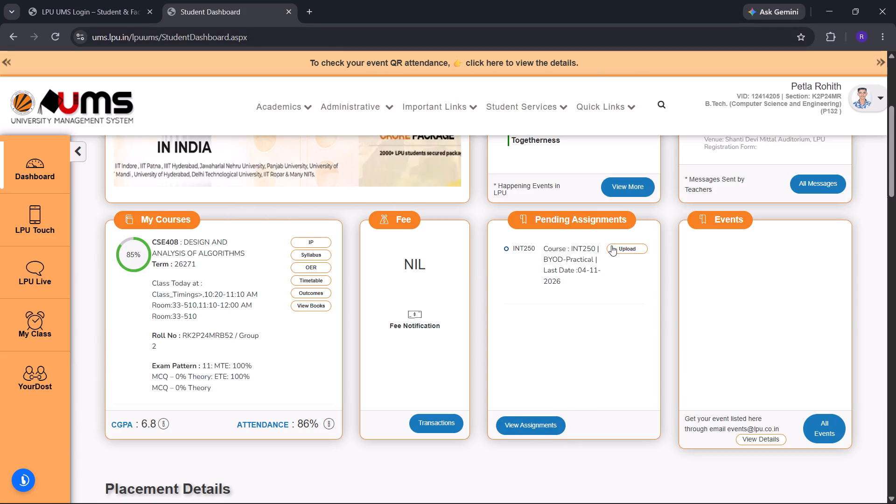
In Chrome, start the upload for the pending INT250 BYOD-Practical assignment from the student dashboard.
left_click(612, 248)
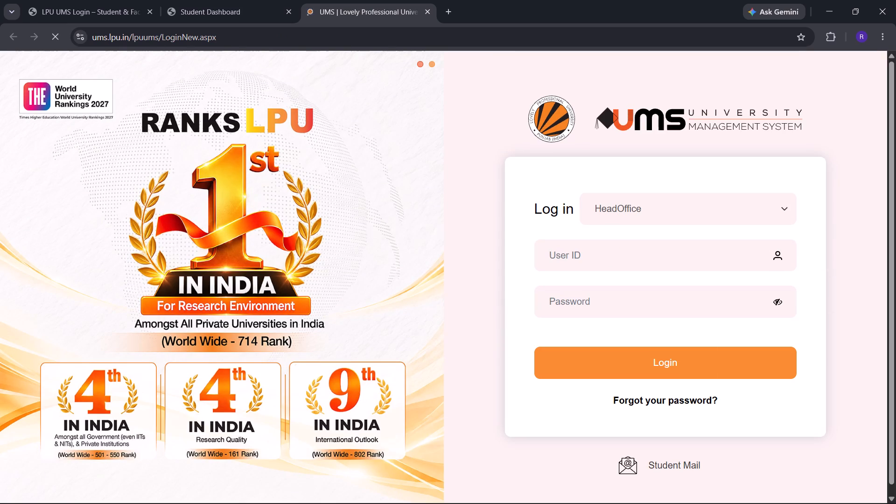
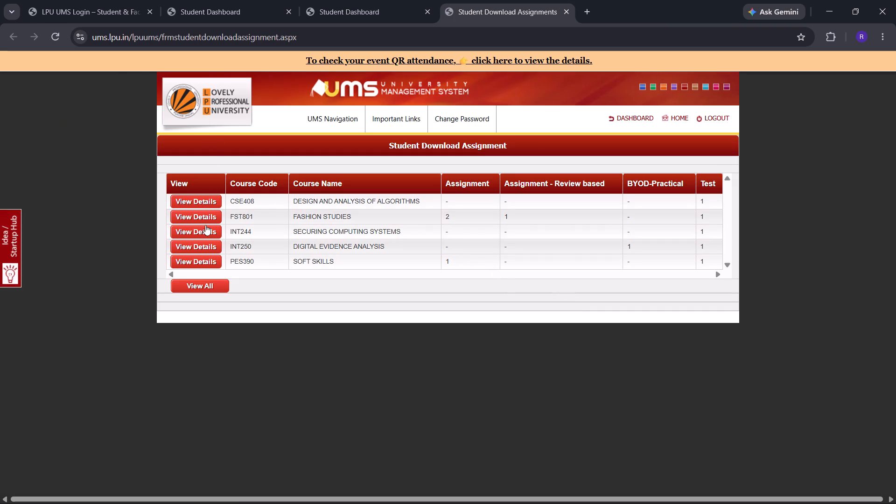
Open the INT250 assignment details and download the student-uploaded file for the BYOD-Practical assignment.
left_click(205, 246)
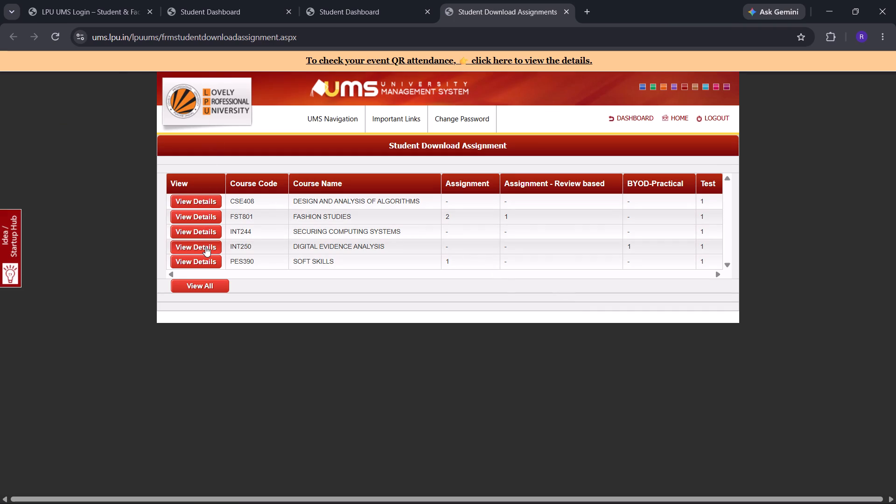
scroll(320, 325, "down", 1)
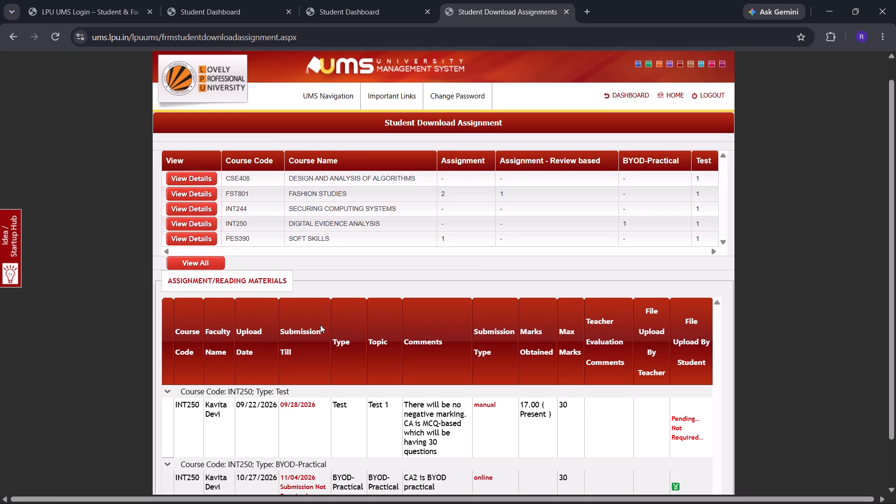
scroll(320, 325, "down", 1)
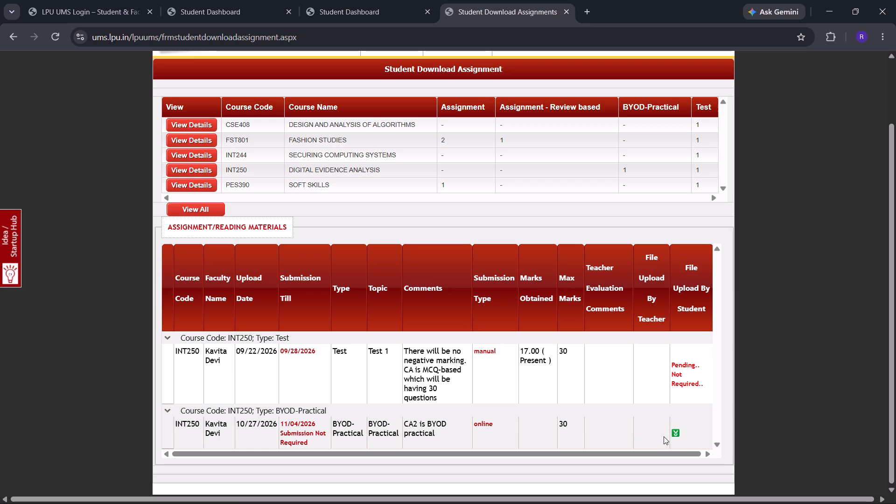
left_click(676, 436)
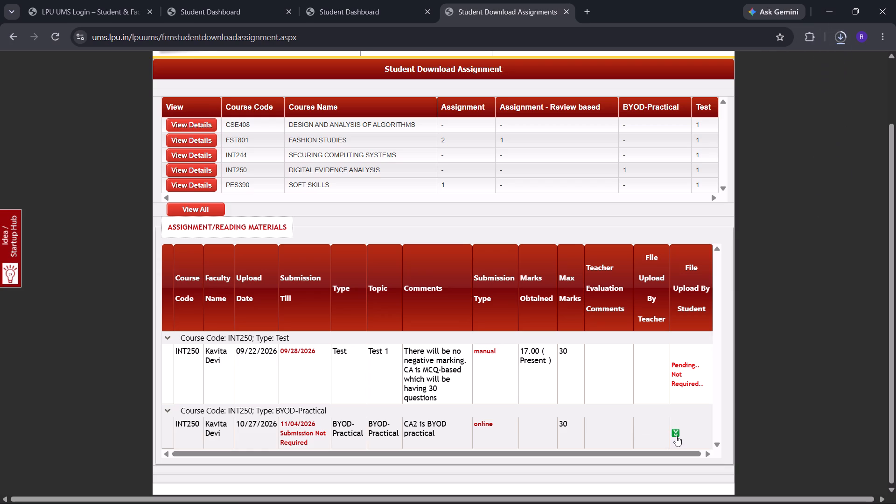
scroll(685, 423, "down", 1)
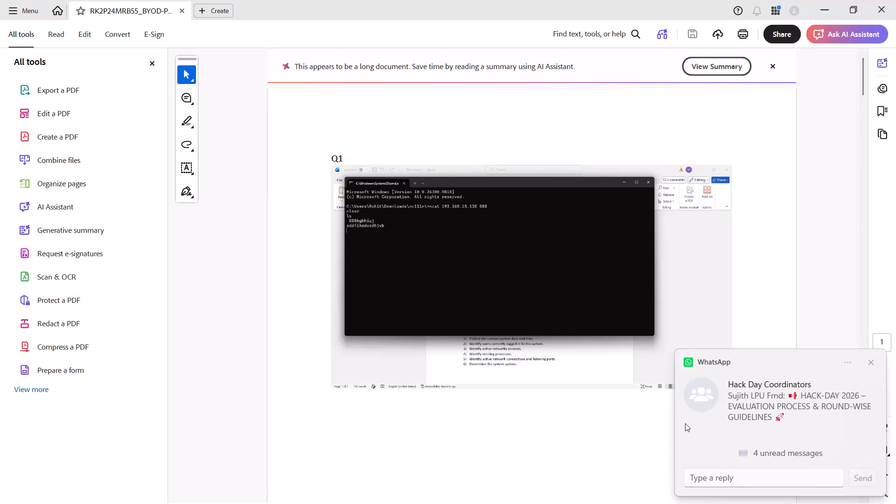
In Acrobat, dismiss the WhatsApp notification and skim the opening pages of the downloaded submission PDF.
left_click(870, 362)
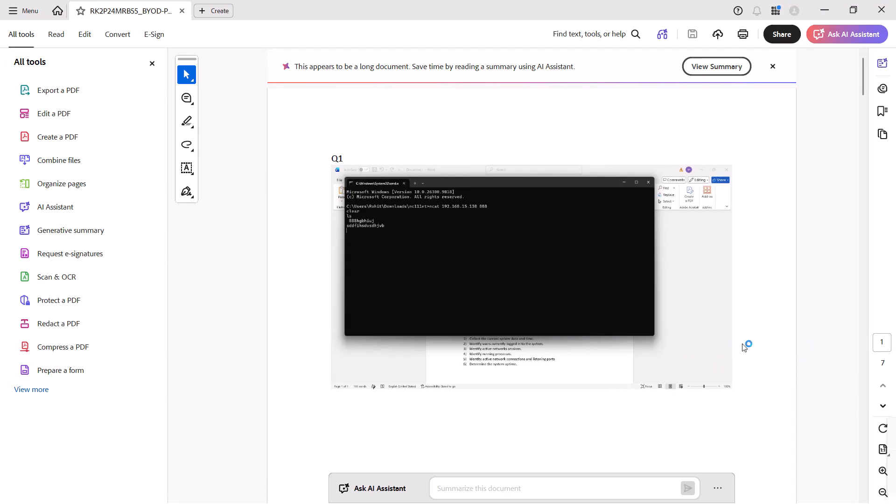
scroll(732, 343, "down", 5)
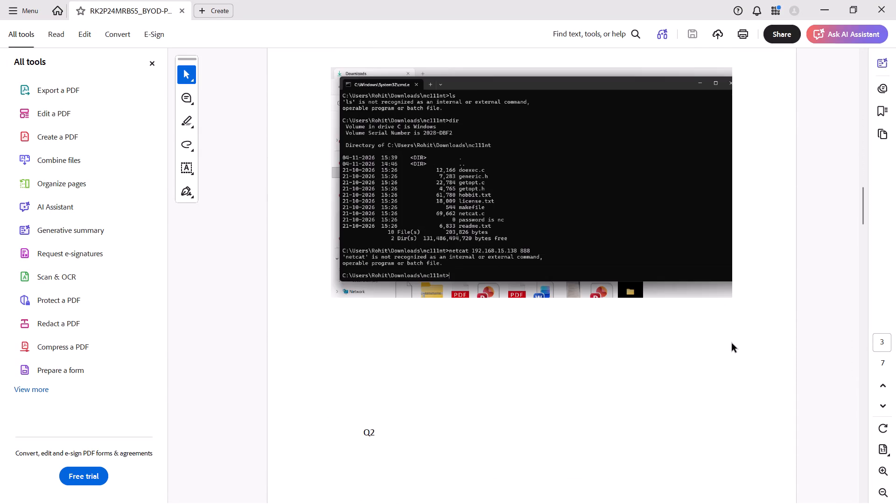
scroll(732, 343, "down", 2)
scroll(732, 343, "up", 2)
right_click(732, 343)
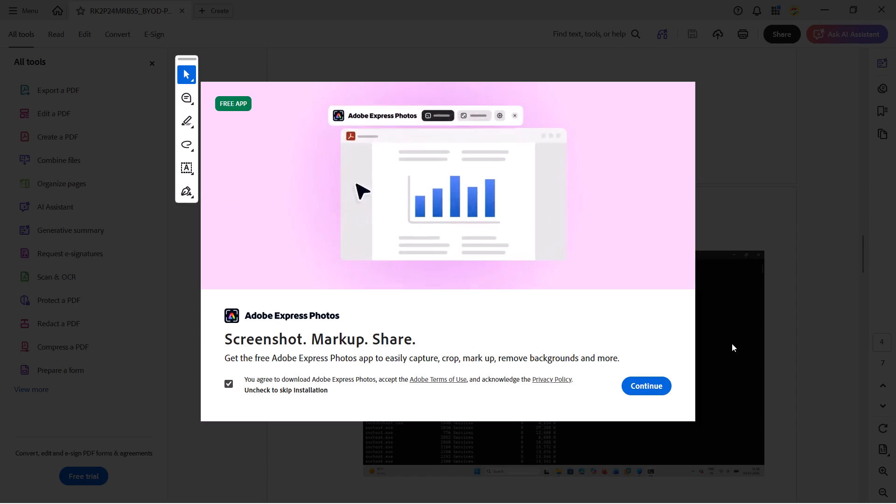
Continue with the Adobe Express Photos offer, leaving its download agreement checked.
left_click(649, 388)
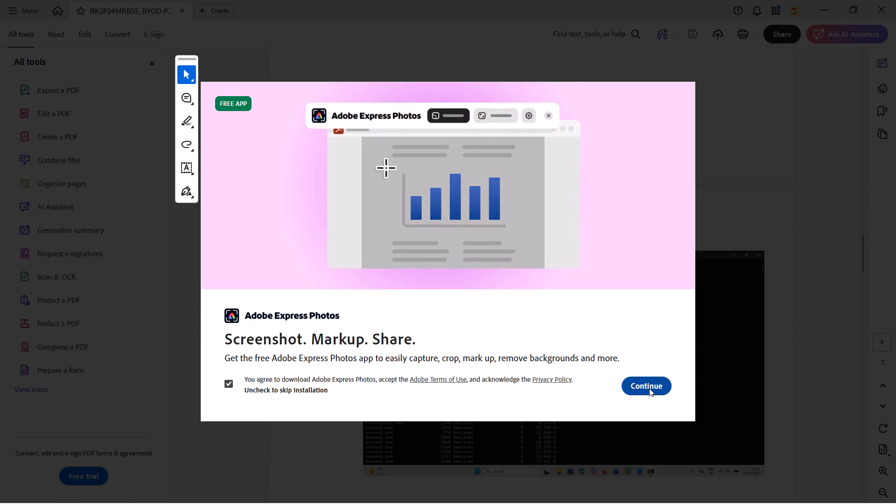
Return to the first page of the submission PDF and dismiss the WhatsApp sharing promotion.
scroll(649, 388, "up", 9)
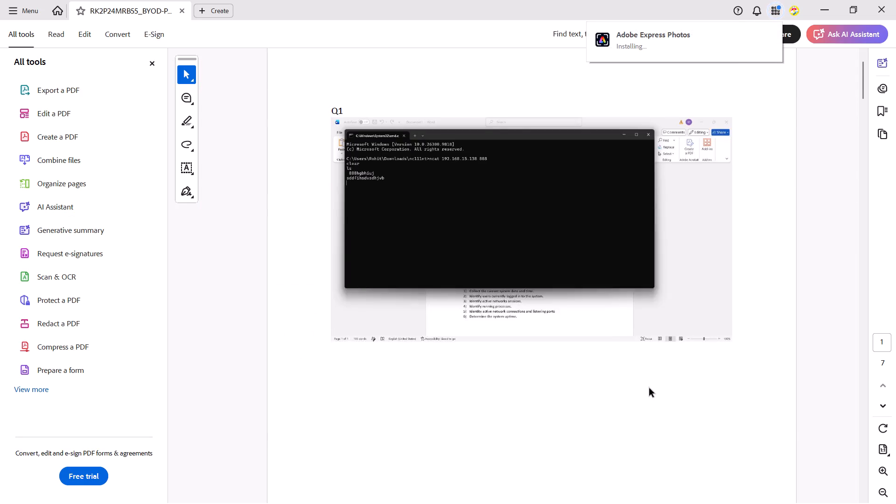
scroll(649, 388, "up", 1)
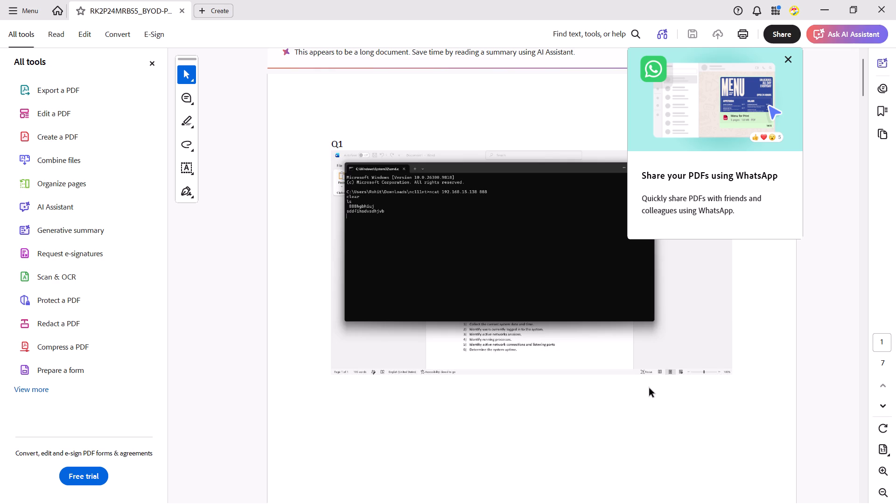
left_click(791, 62)
Review the Q1 Netcat and Q2 Command Prompt screenshots across the submission PDF, then return to its first page.
scroll(666, 254, "down", 5)
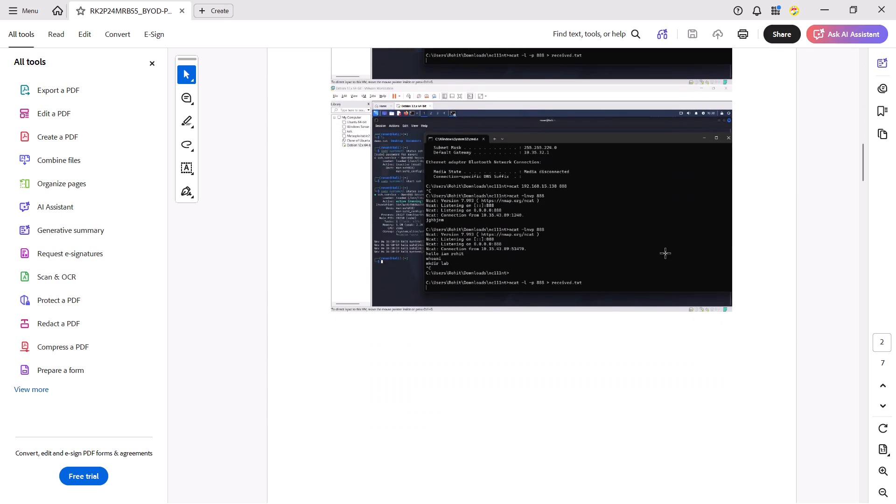
scroll(666, 254, "down", 1)
scroll(666, 254, "up", 2)
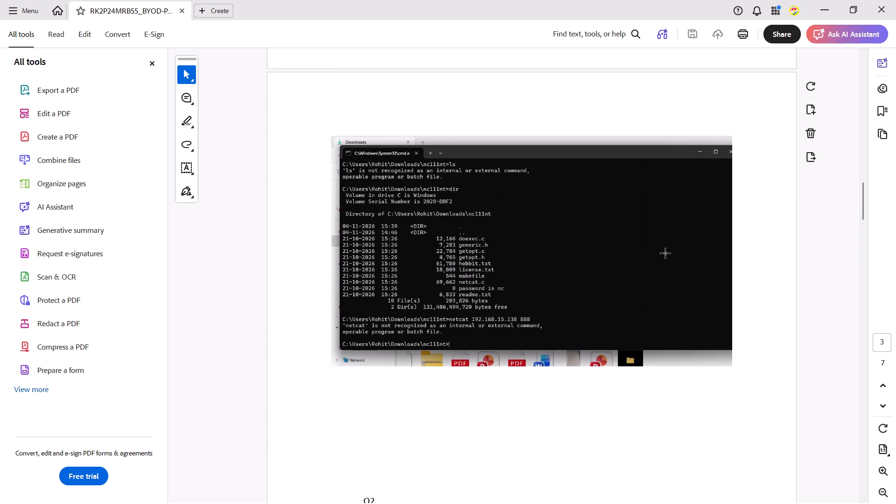
scroll(666, 254, "down", 3)
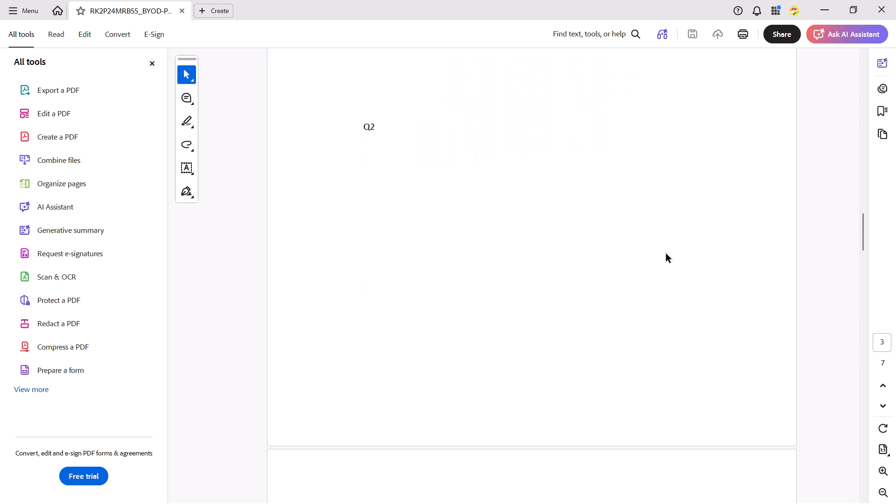
scroll(666, 254, "down", 3)
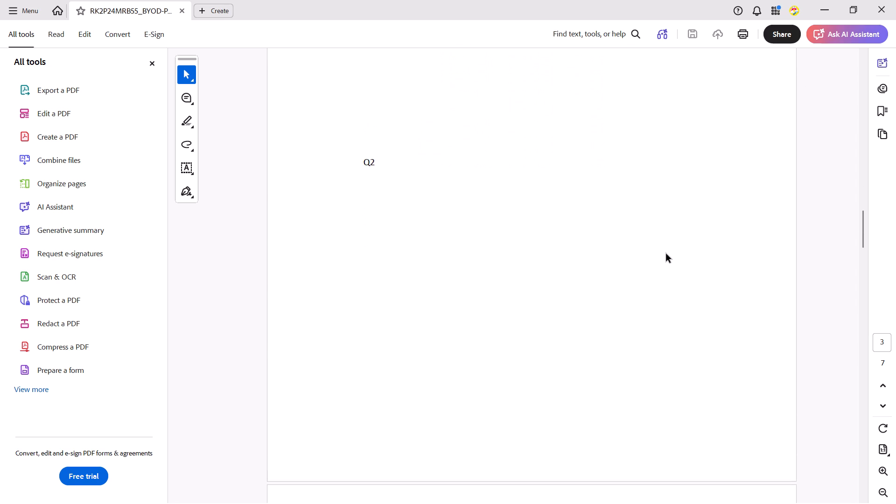
scroll(666, 254, "down", 3)
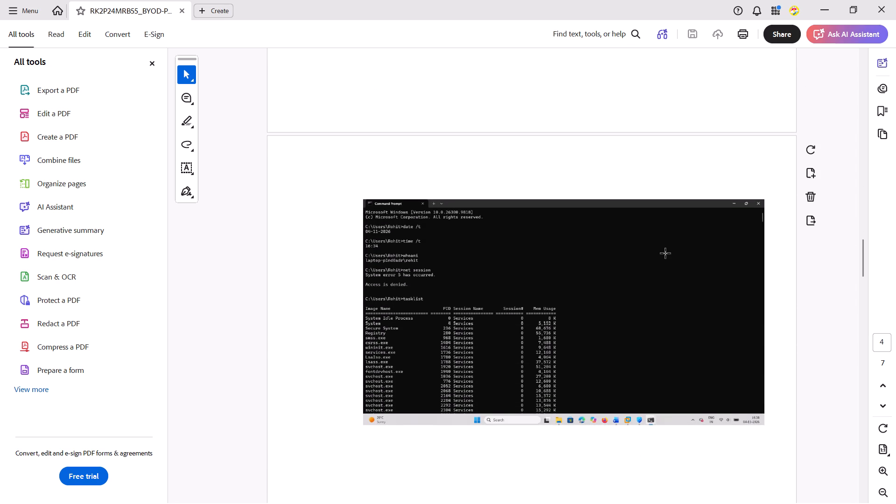
scroll(666, 254, "down", 3)
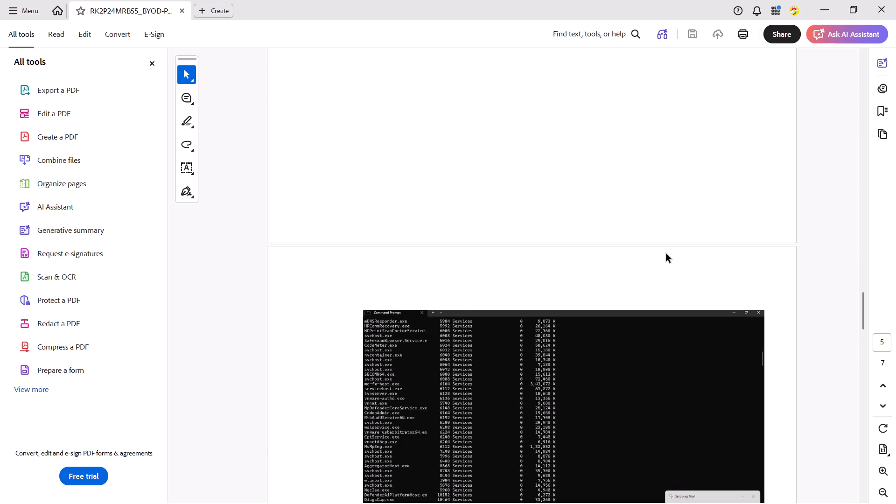
scroll(666, 254, "up", 4)
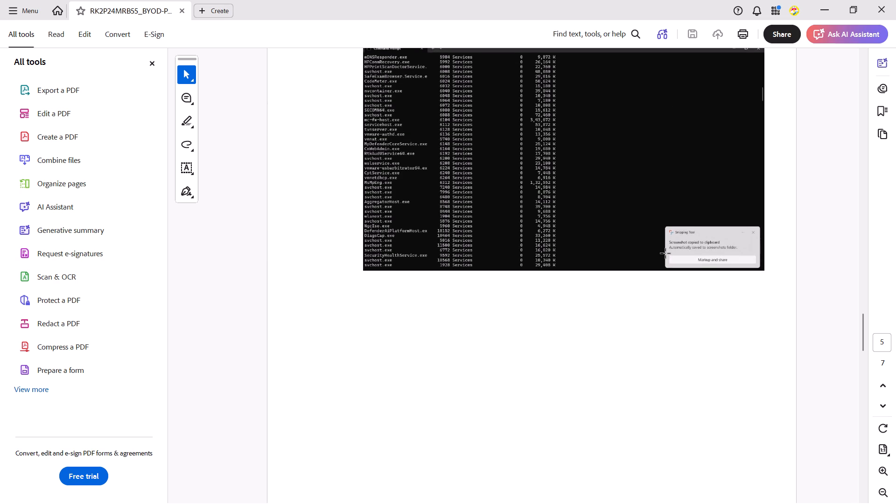
scroll(666, 254, "up", 7)
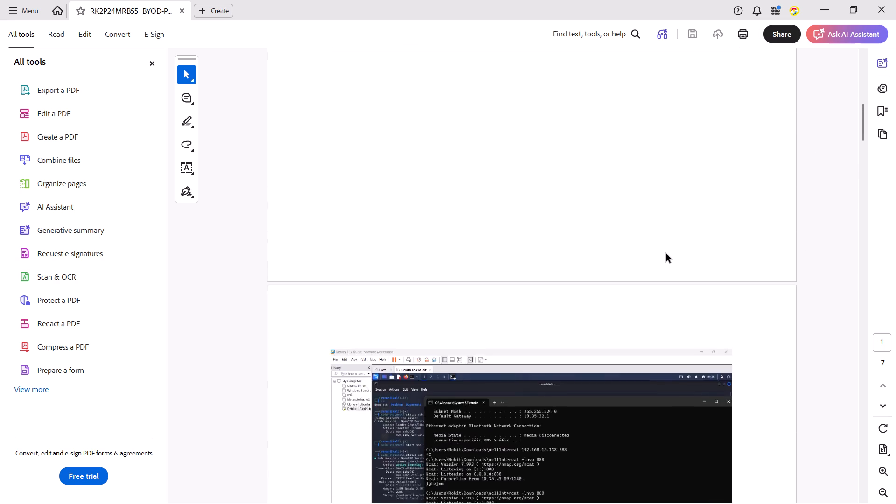
scroll(666, 254, "up", 2)
scroll(610, 410, "right", 1)
scroll(610, 410, "up", 1)
scroll(610, 410, "right", 1)
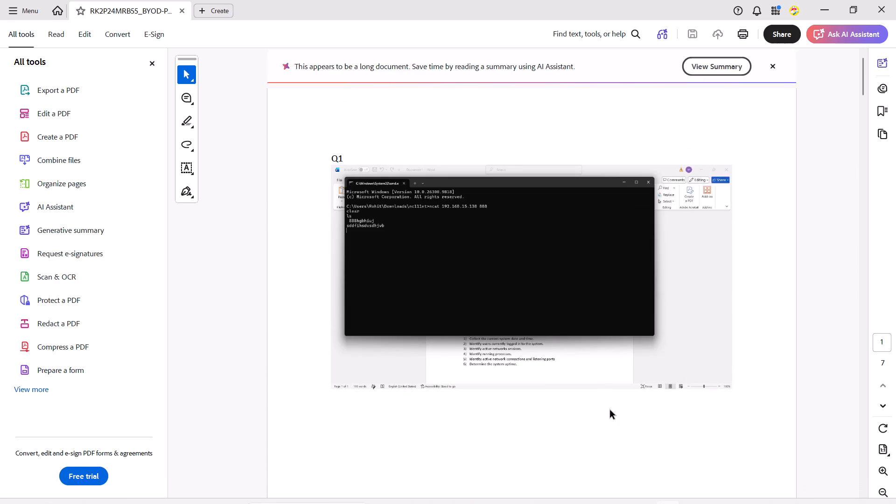
Examine the Q1 Netcat screenshots on the first three pages of the downloaded submission.
scroll(610, 410, "right", 1)
scroll(610, 410, "up", 2)
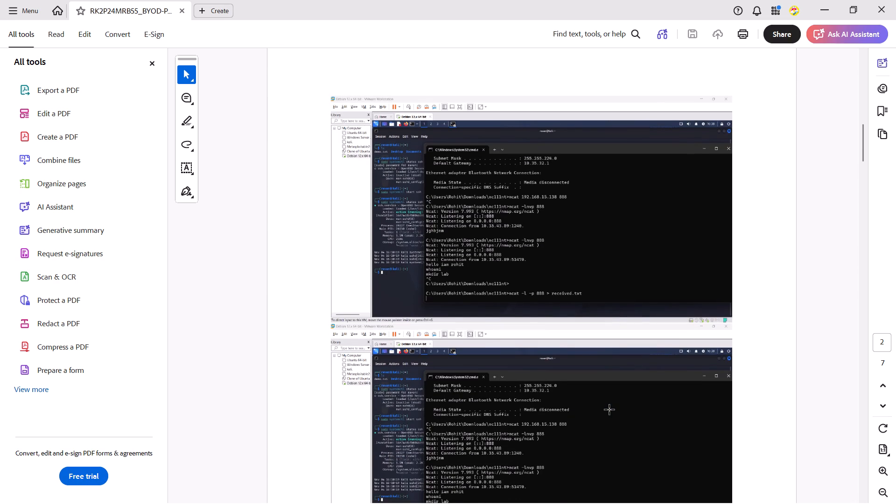
scroll(610, 410, "up", 2)
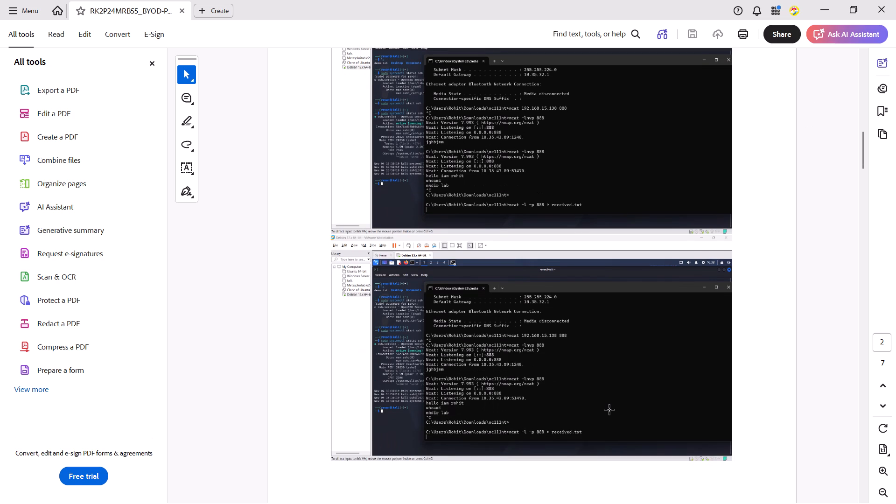
scroll(610, 410, "up", 2)
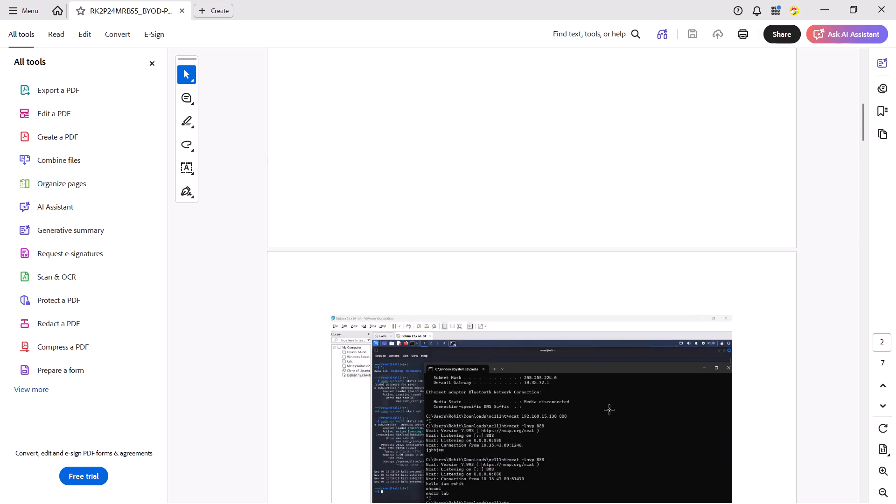
scroll(610, 410, "down", 2)
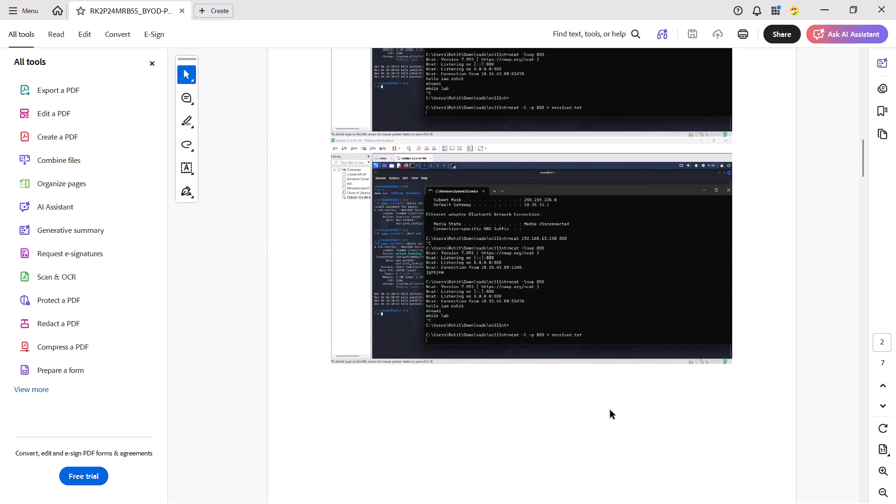
scroll(610, 410, "down", 2)
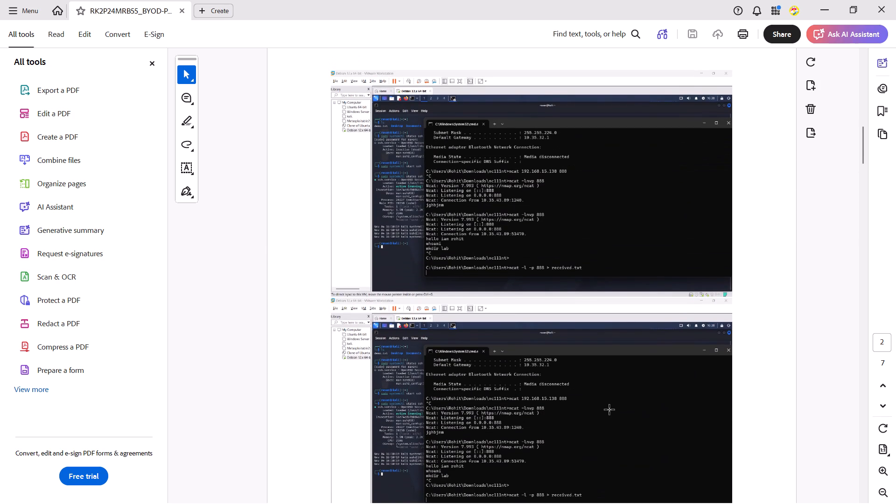
scroll(610, 410, "down", 2)
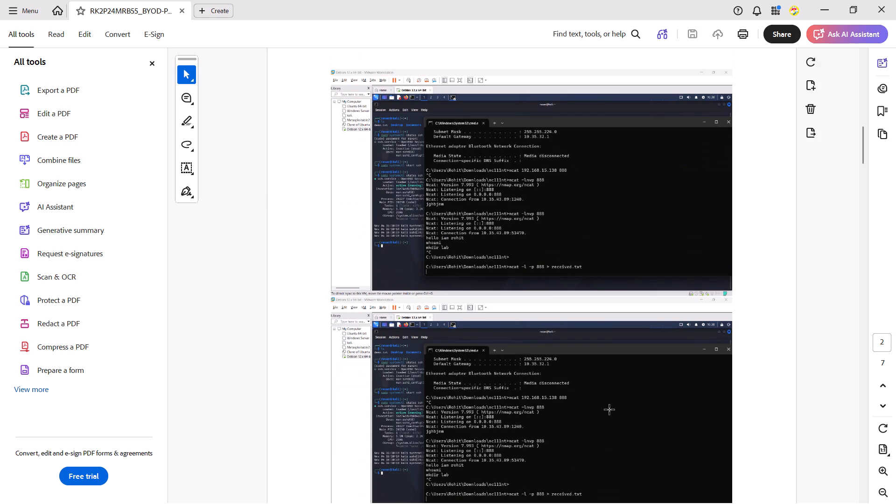
scroll(610, 410, "down", 1)
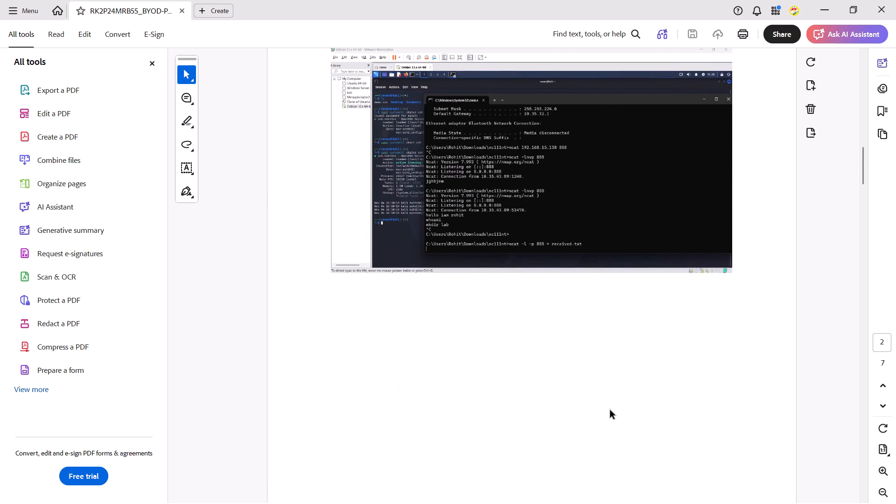
scroll(610, 410, "up", 1)
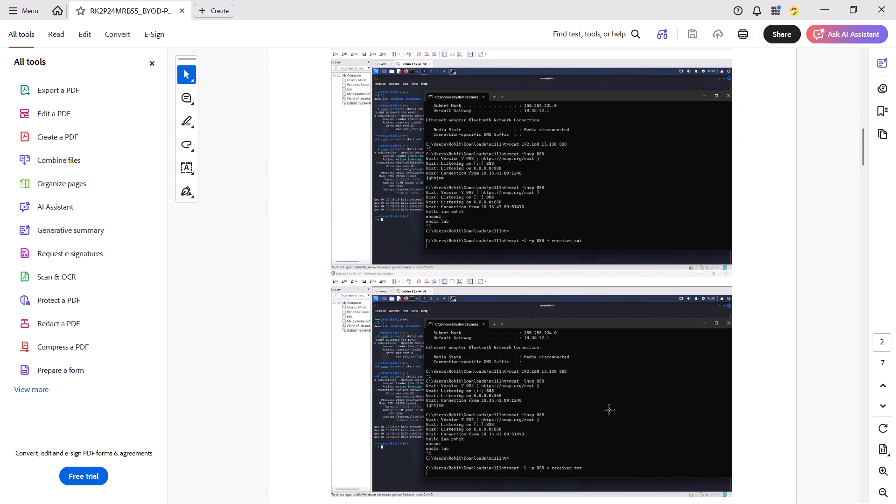
scroll(610, 410, "up", 1)
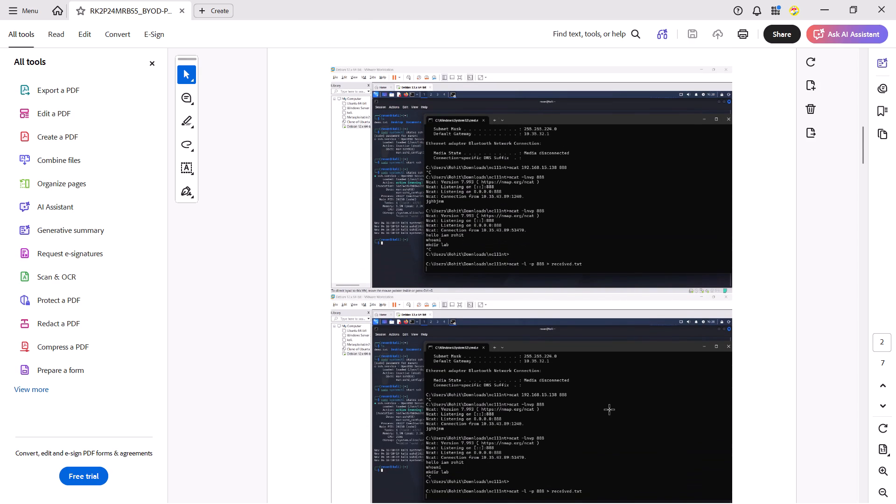
scroll(610, 410, "down", 2)
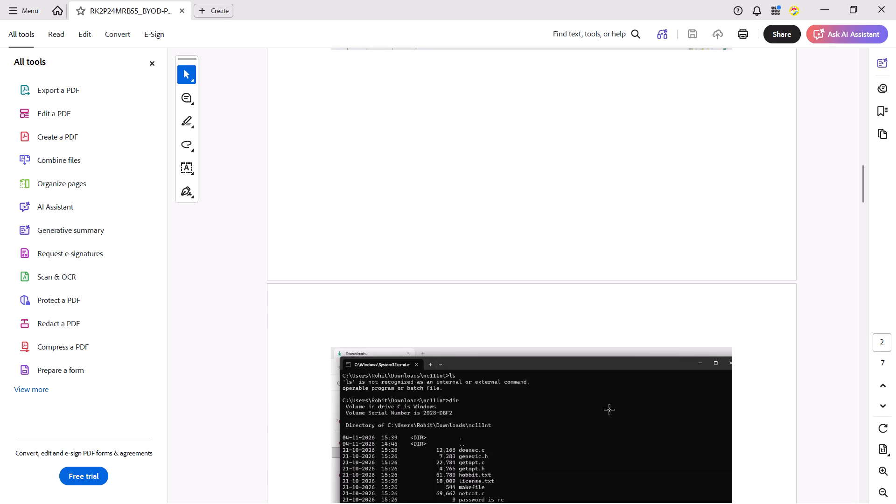
scroll(610, 410, "down", 1)
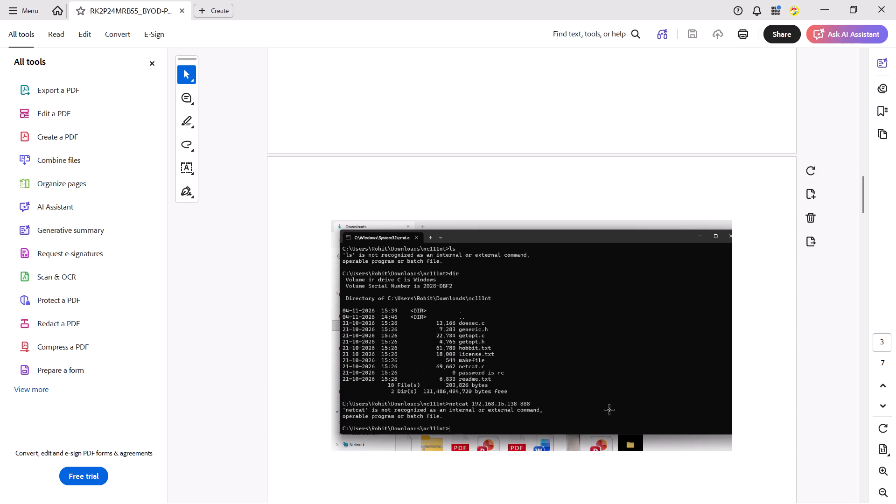
left_click(610, 410)
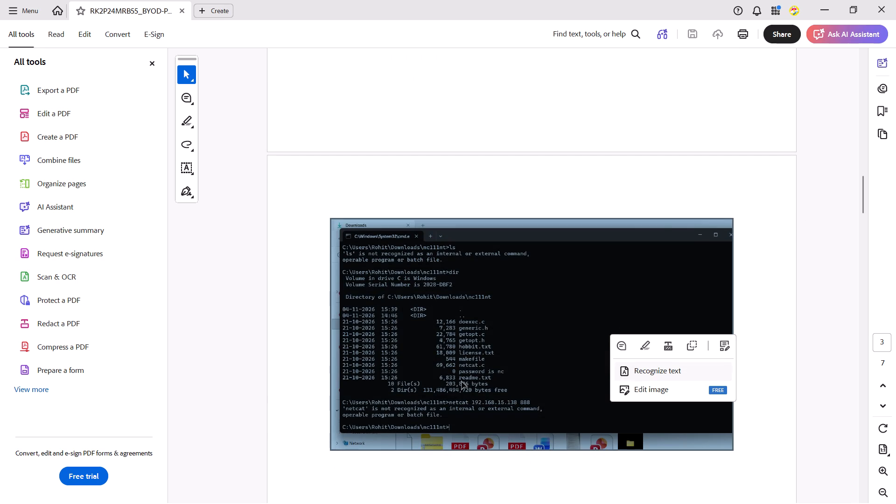
left_click(462, 382)
Examine the Q2 command prompt screenshots through to the last page and back to page 5, and close the PDF.
scroll(462, 382, "down", 6)
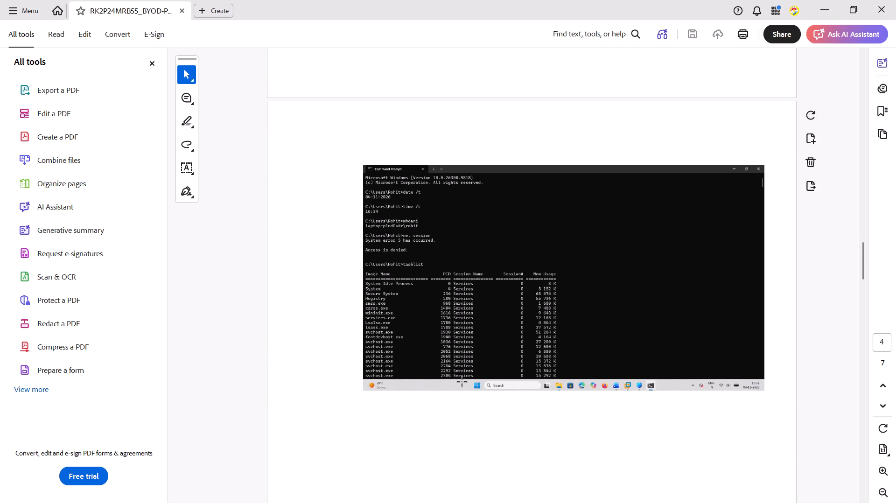
scroll(462, 382, "down", 3)
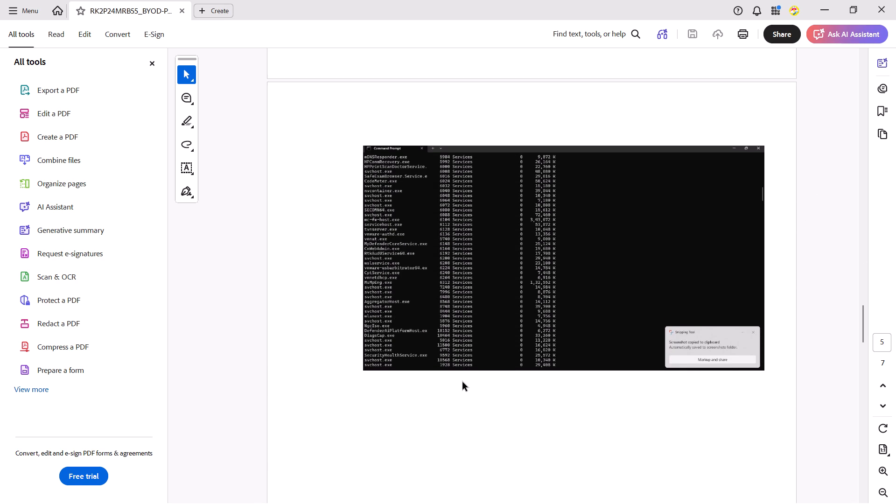
scroll(462, 382, "down", 4)
scroll(462, 382, "up", 2)
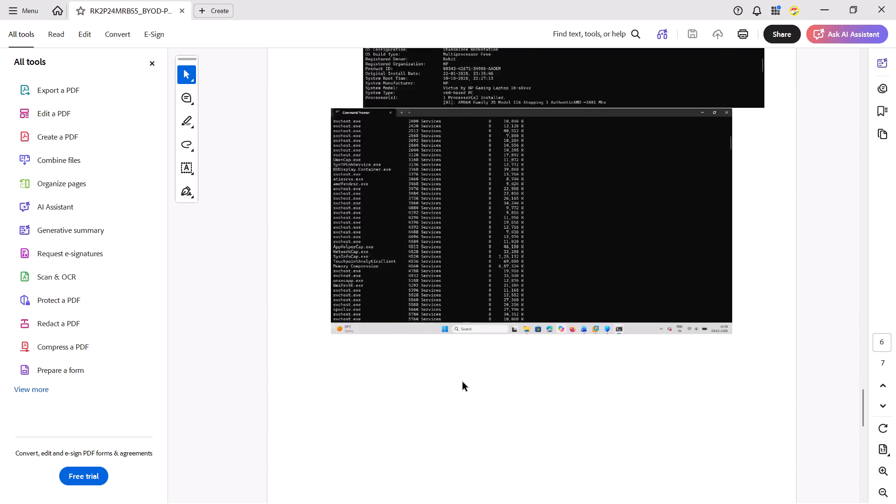
scroll(462, 382, "up", 2)
scroll(462, 382, "down", 2)
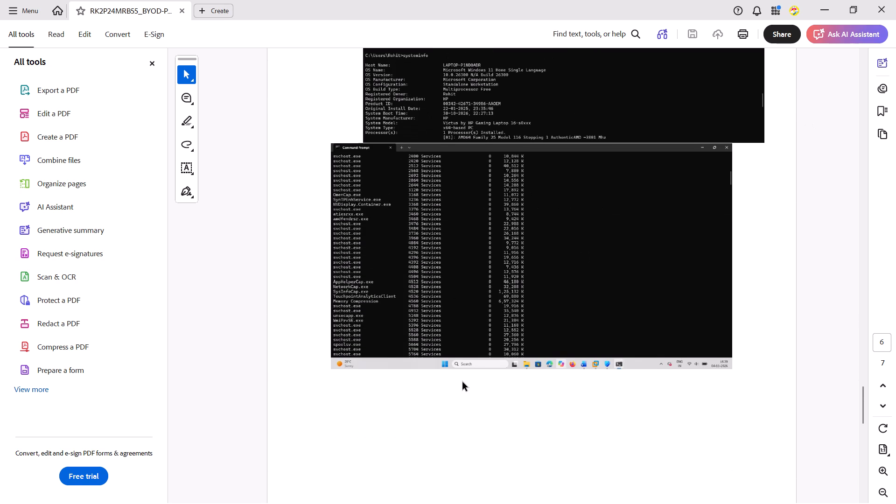
scroll(462, 382, "down", 4)
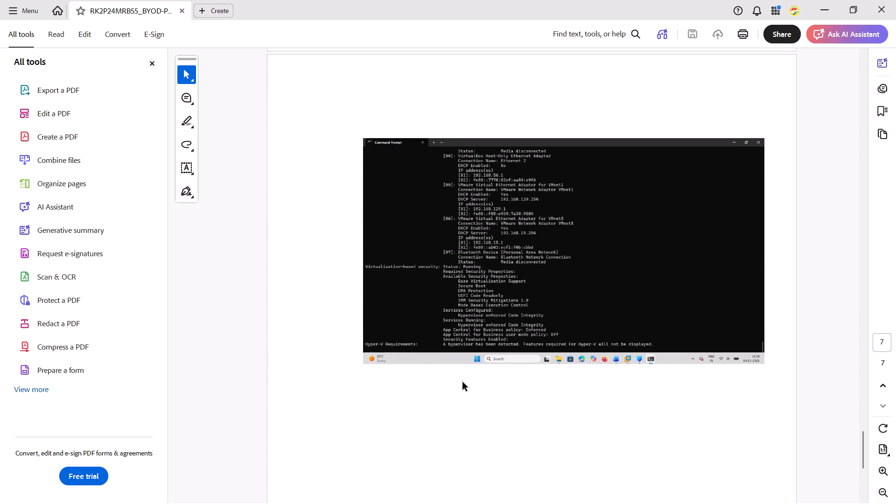
scroll(462, 382, "down", 5)
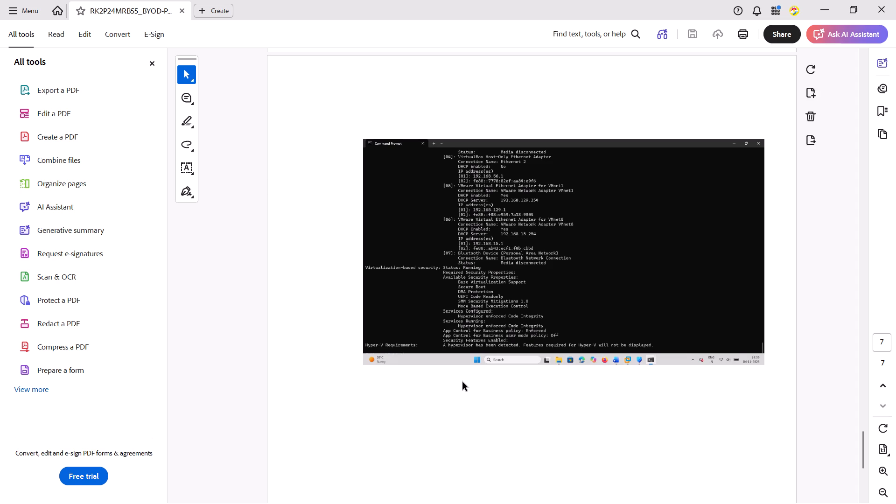
scroll(462, 382, "down", 3)
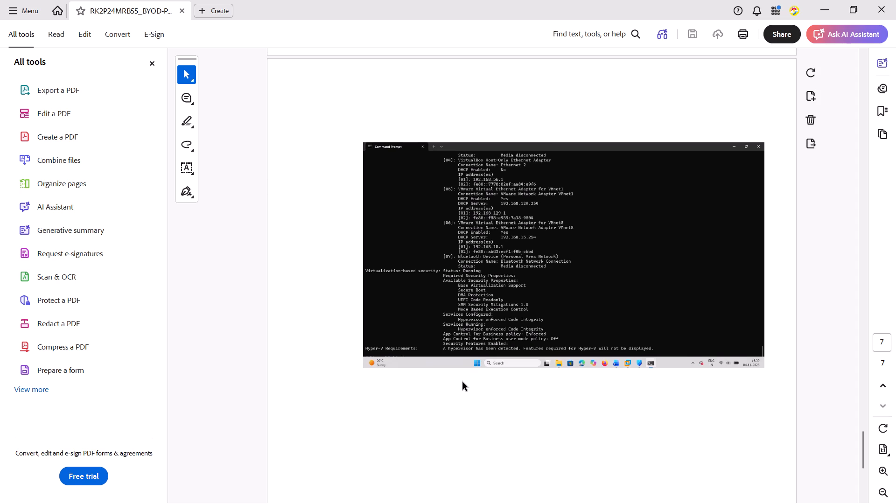
scroll(462, 382, "up", 3)
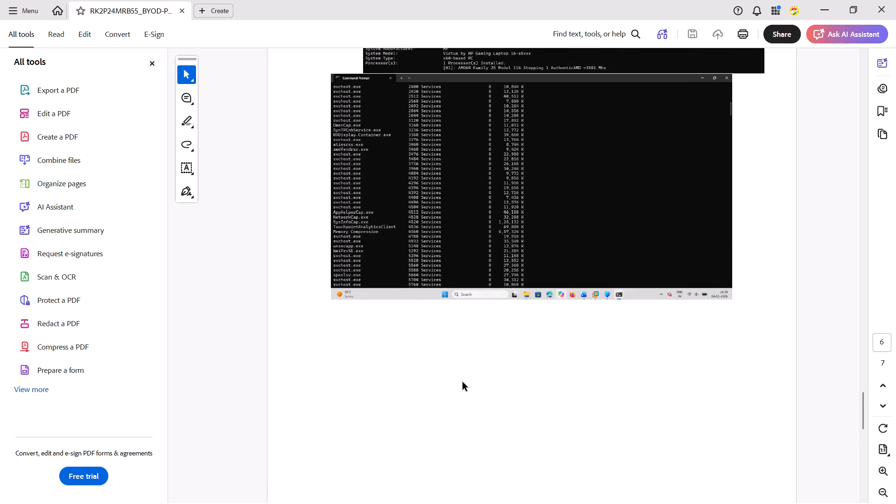
scroll(462, 382, "up", 2)
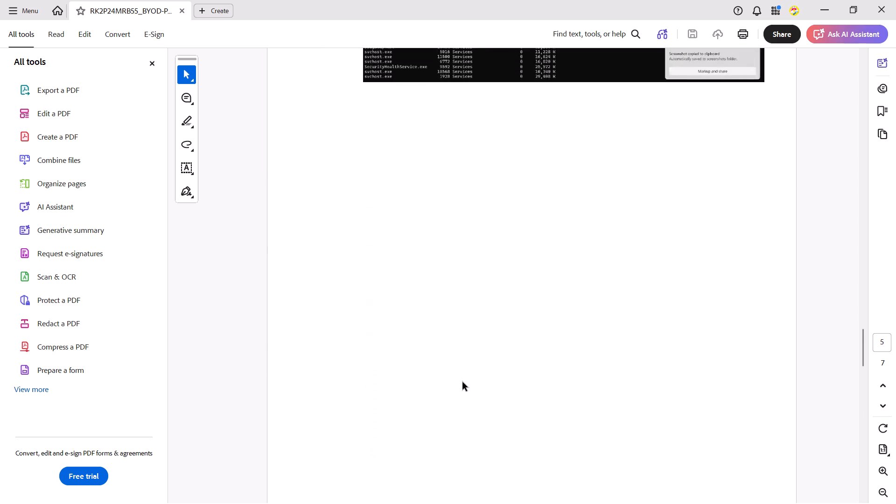
scroll(462, 382, "up", 3)
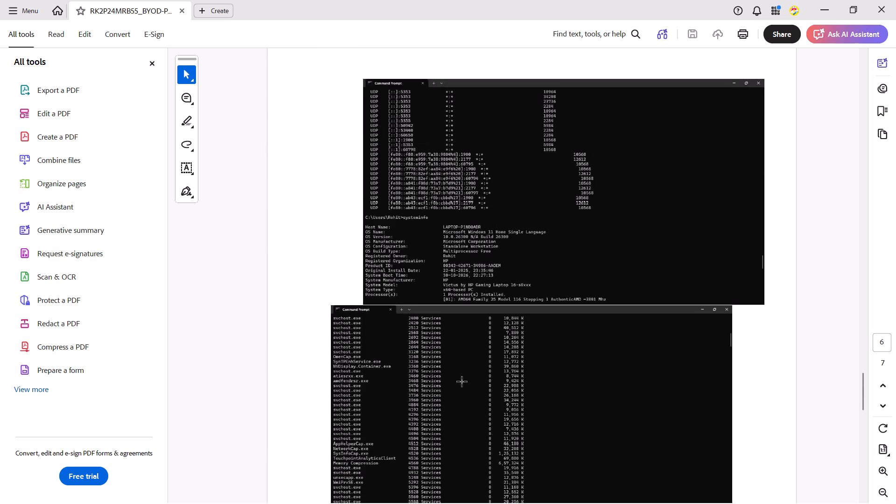
scroll(462, 382, "up", 1)
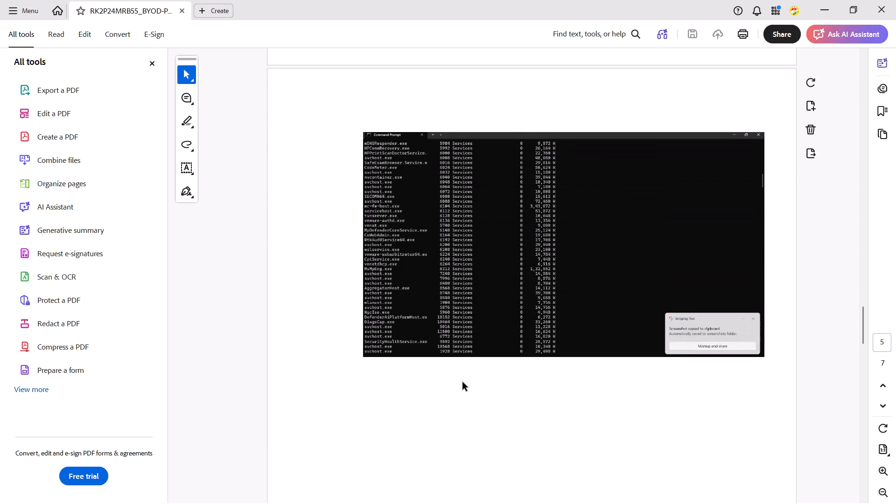
left_click(895, 0)
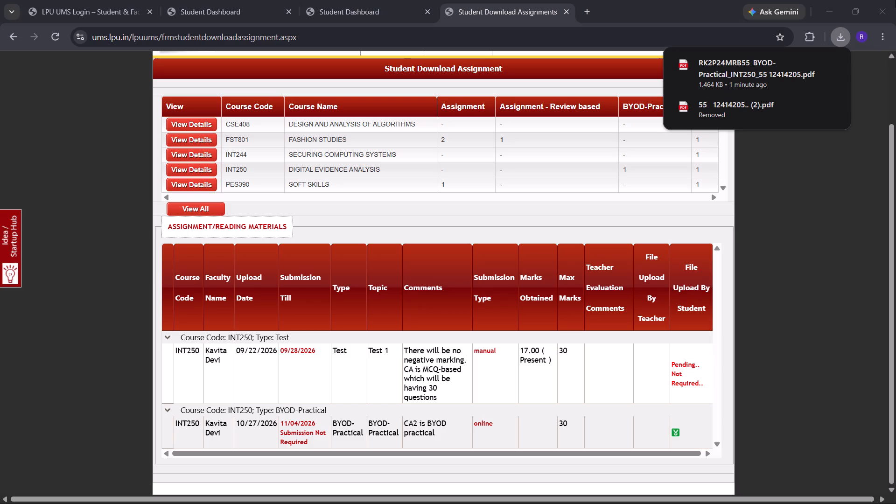
In Chrome, dismiss the recent downloads list and close the Student Download Assignments page.
left_click(695, 172)
scroll(695, 172, "down", 1)
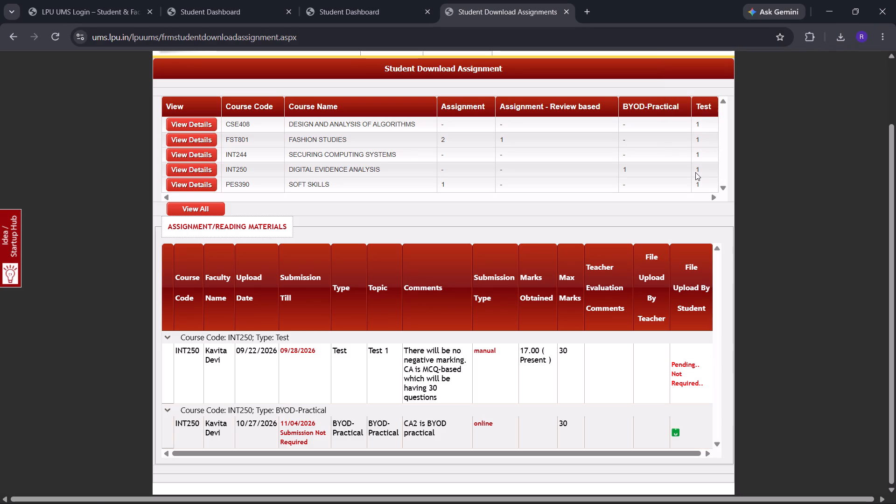
scroll(695, 172, "down", 1)
left_click(570, 9)
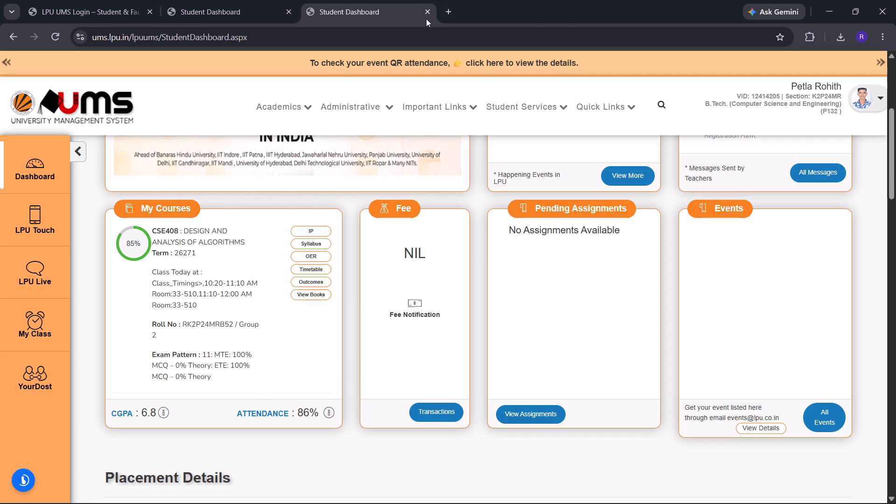
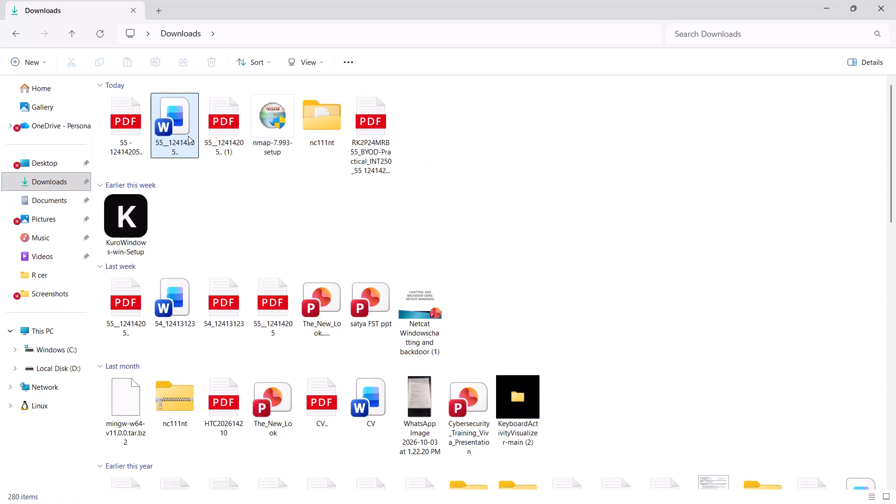
Delete the lab's Word document listed under Today in the Downloads folder.
key("Delete")
left_click(188, 136)
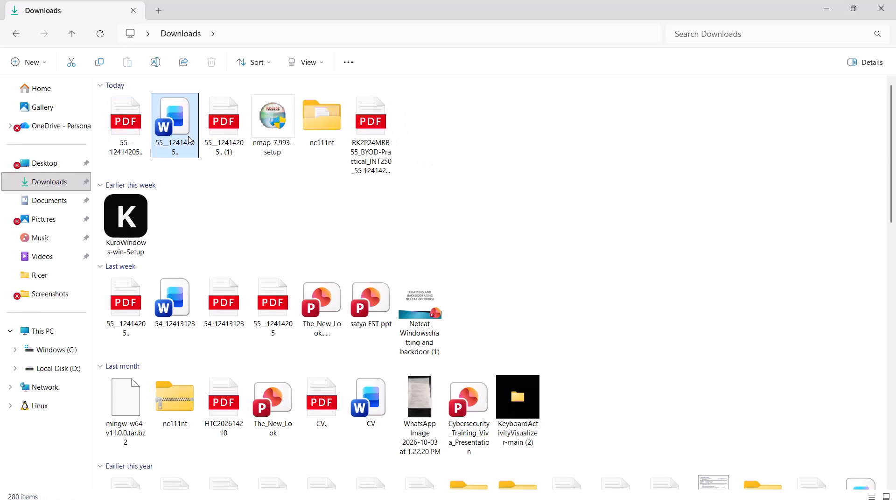
left_click(188, 136)
key("Delete")
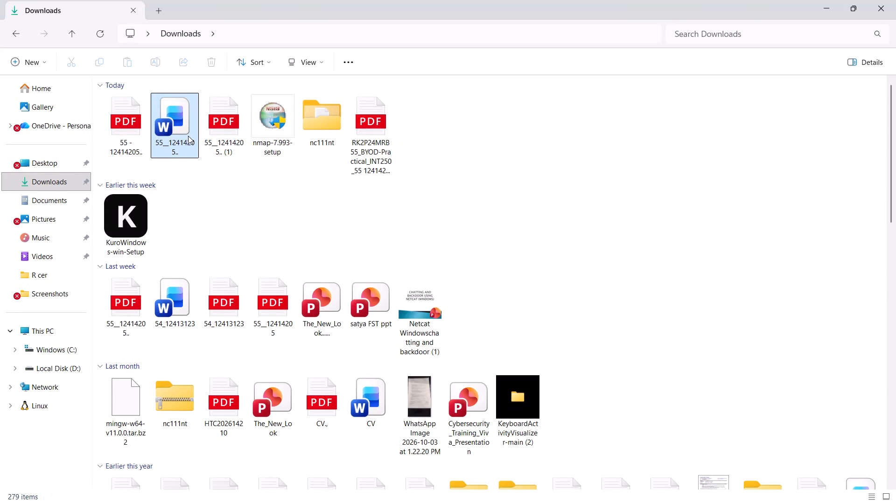
left_click(188, 136)
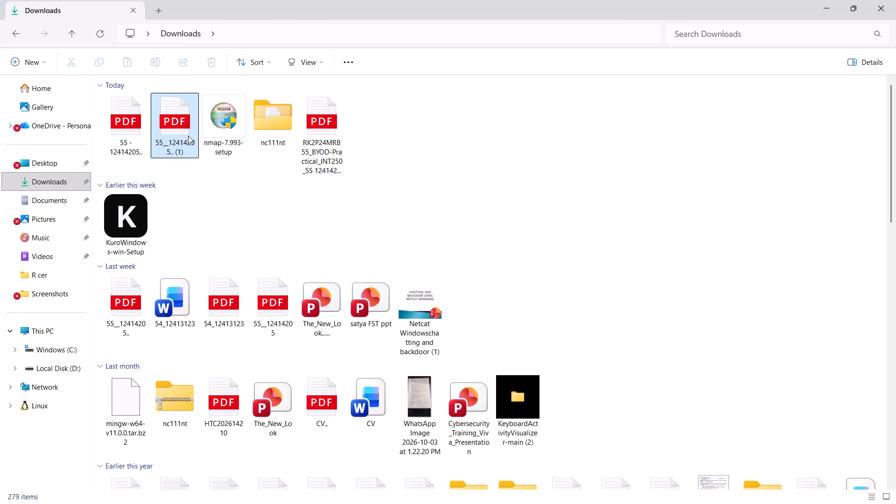
left_click(214, 133)
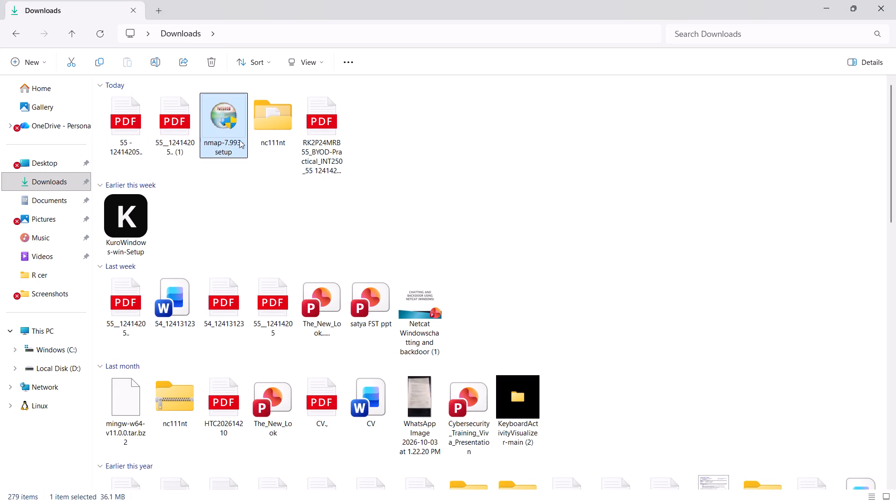
left_click(325, 150)
double_click(325, 150)
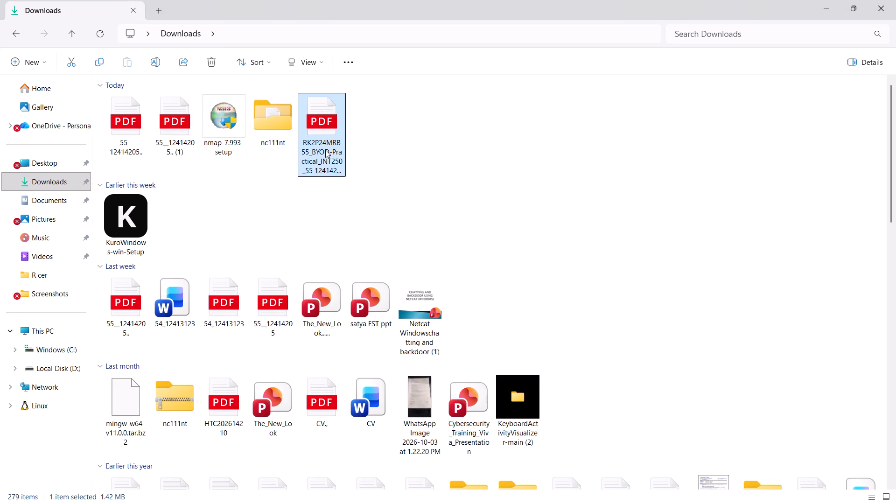
scroll(375, 147, "down", 3)
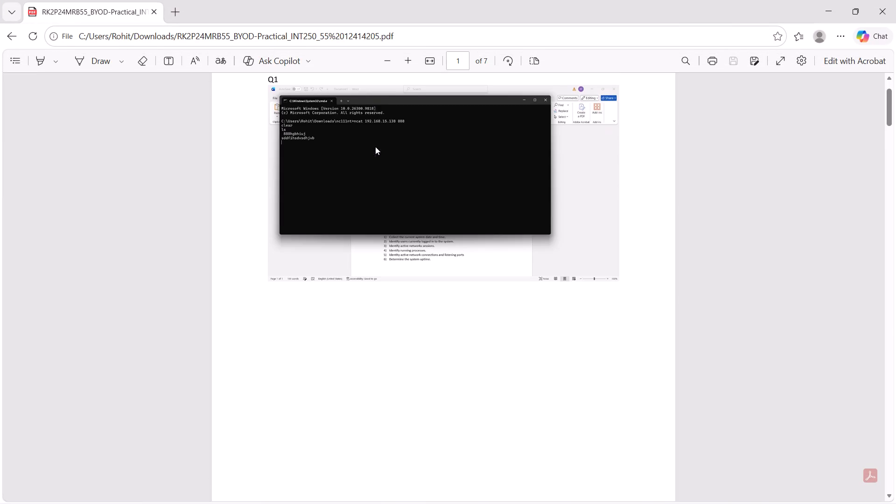
scroll(375, 147, "down", 6)
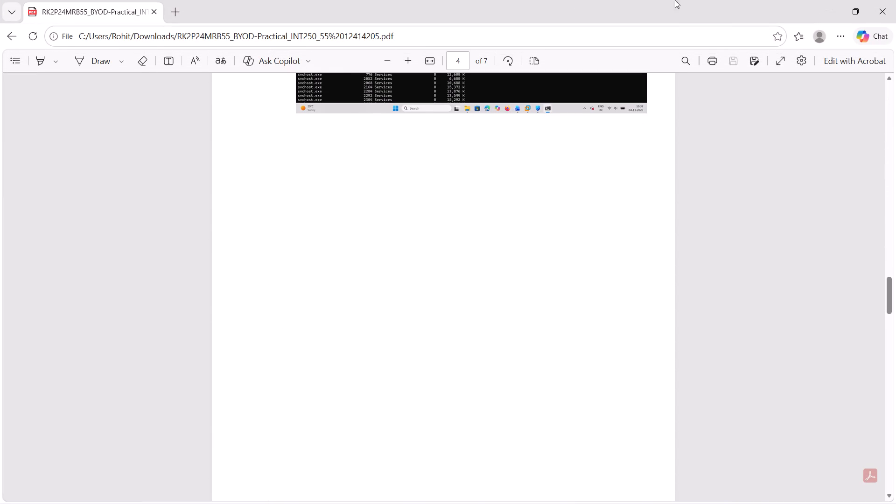
left_click(895, 0)
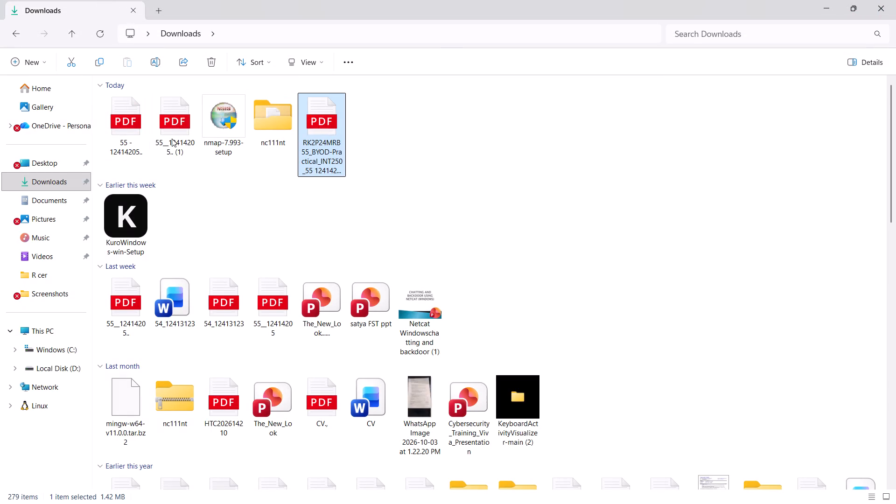
Delete the lab PDF copy marked (1) under Today in the Downloads folder.
left_click(172, 139)
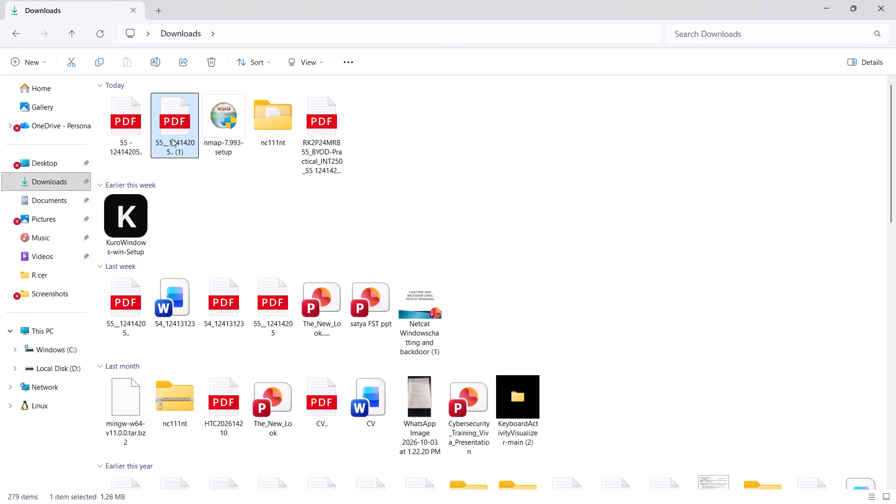
left_click(172, 139)
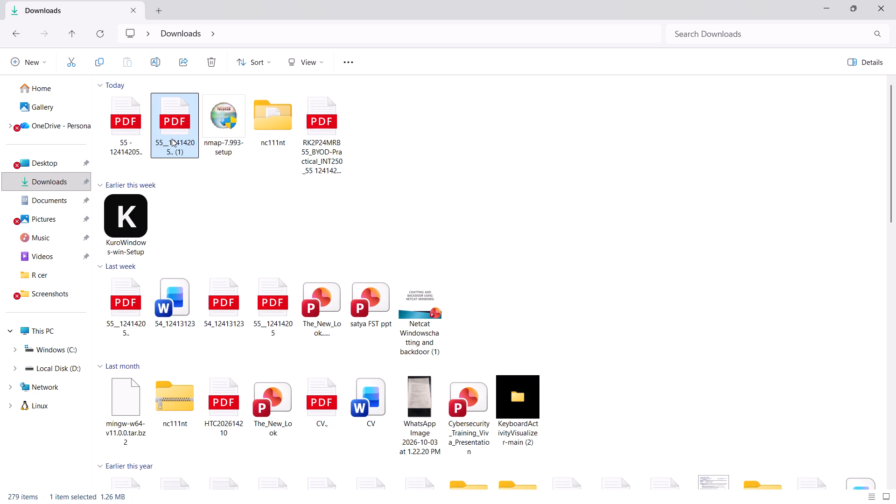
key("Delete")
left_click(174, 130)
key("Delete")
Check the Recycle Bin's contents and close its window.
double_click(59, 7)
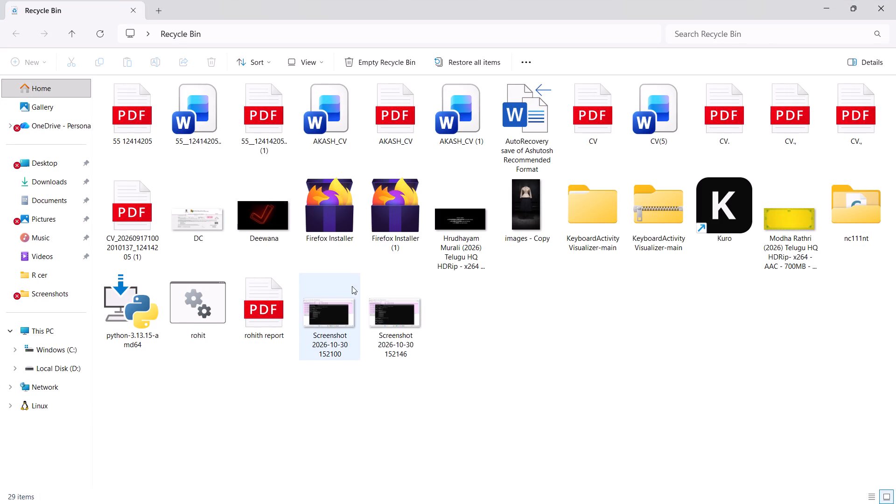
left_click(895, 0)
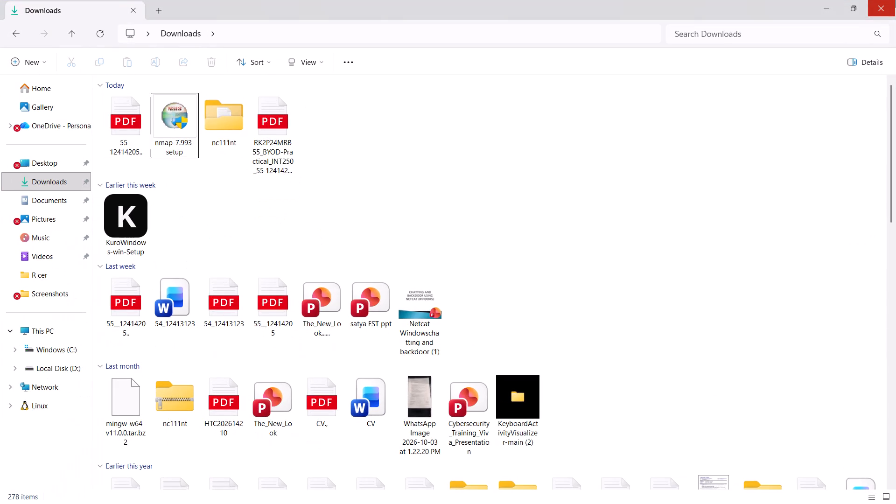
Close the open Downloads and Screenshots folder windows.
key("alt+F4")
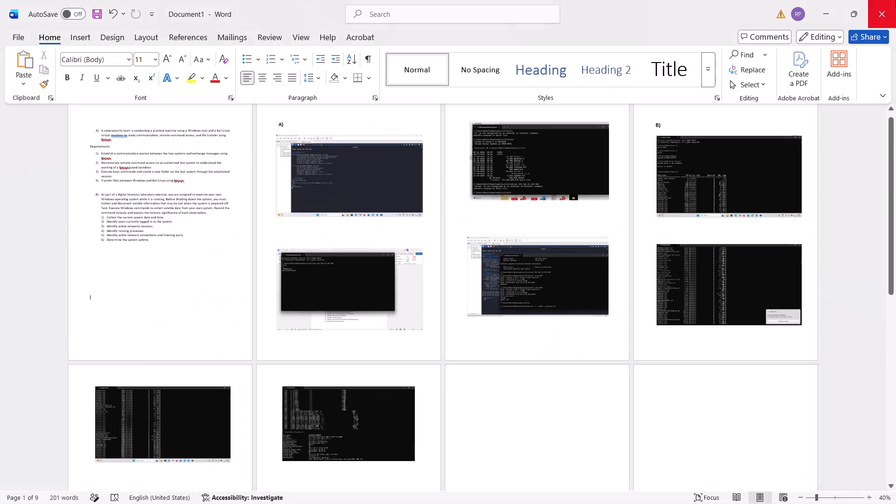
key("alt+F4")
key("alt+F4")
key("alt+F4")
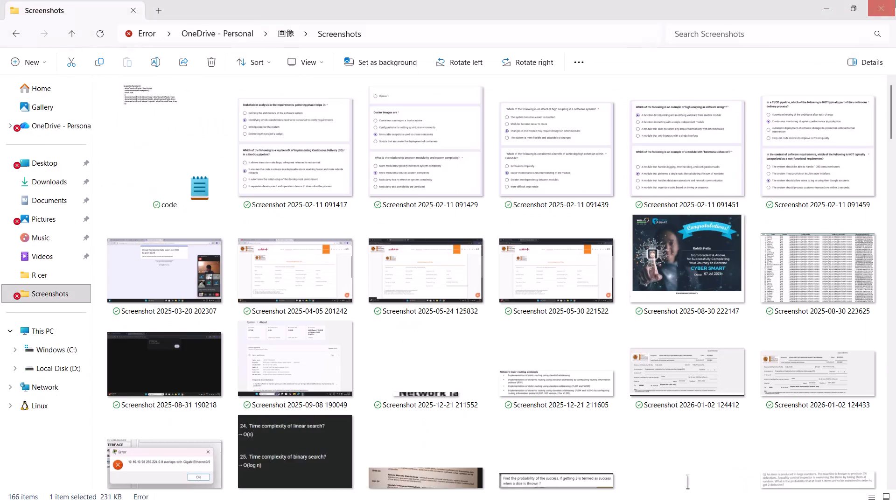
key("alt+F4")
Start closing the nine-page Word lab document and discard its unposted comment.
key("alt+F4")
key("alt+F4")
key("alt+F4")
key("alt+F4")
key("alt+F4")
key("alt+F4")
key("alt+F4")
key("alt+F4")
key("alt+F4")
key("alt+F4")
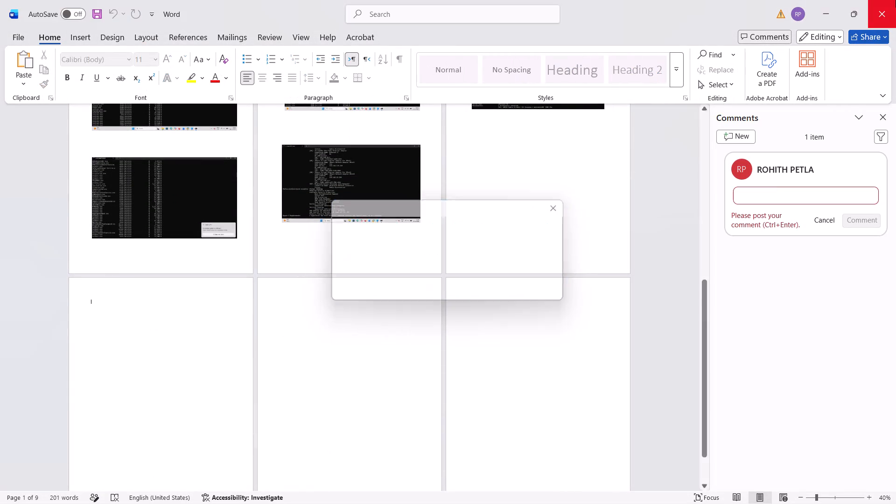
key("alt+F4")
key("Right")
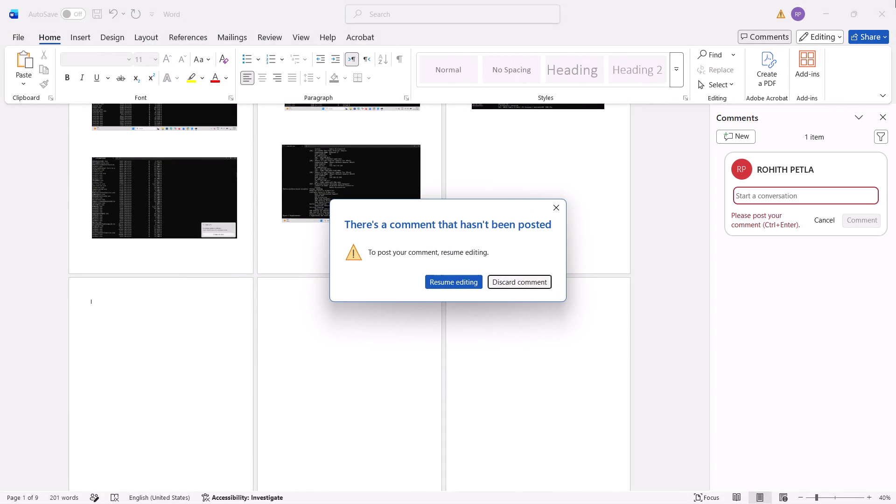
key("Return")
key("Right")
key("Return")
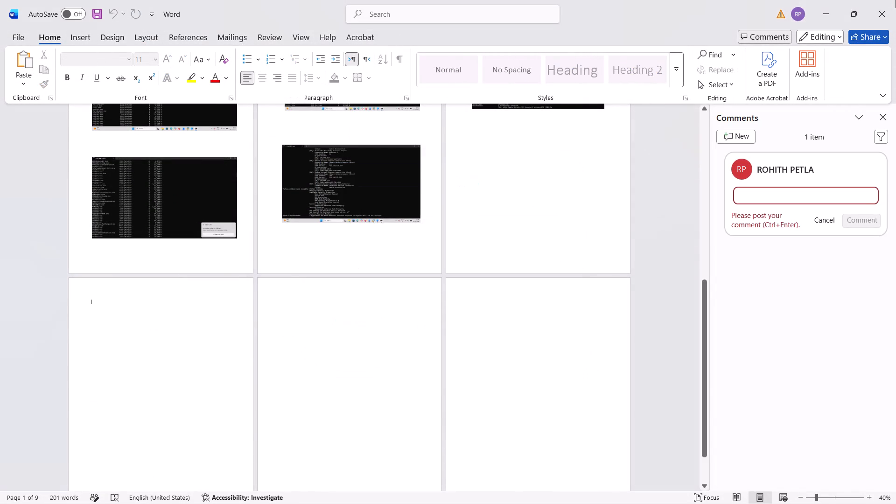
Close the Word lab document without saving, dismissing the OneDrive loading window and the SharePoint folder message.
key("alt+F4")
key("alt+F4")
key("alt+F4")
key("alt+F4")
key("alt+F4")
key("alt+F4")
key("alt+F4")
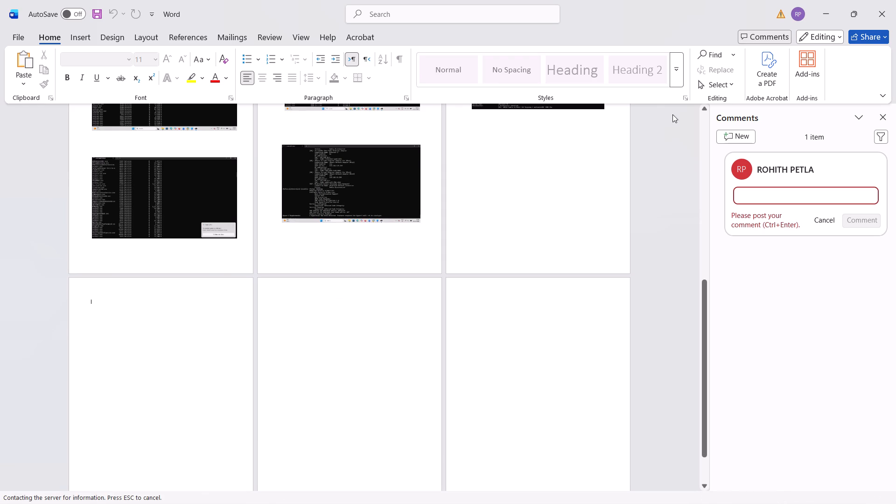
left_click_drag(887, 119, 881, 114)
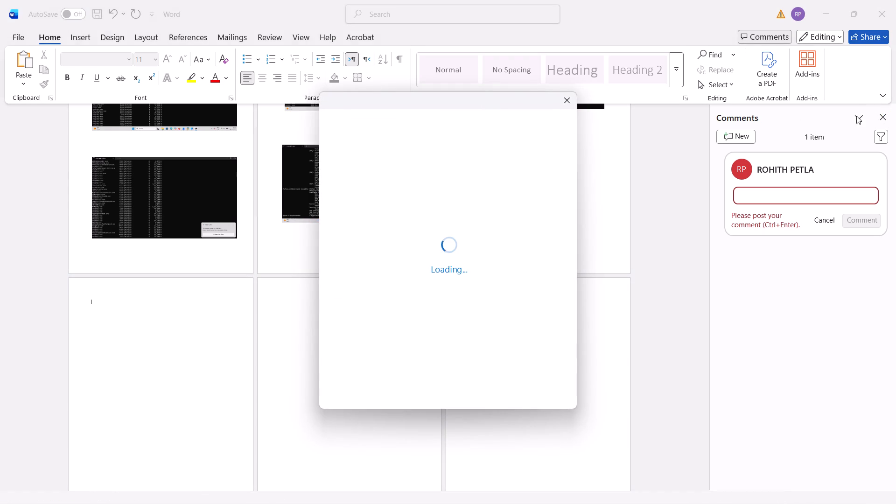
left_click(568, 102)
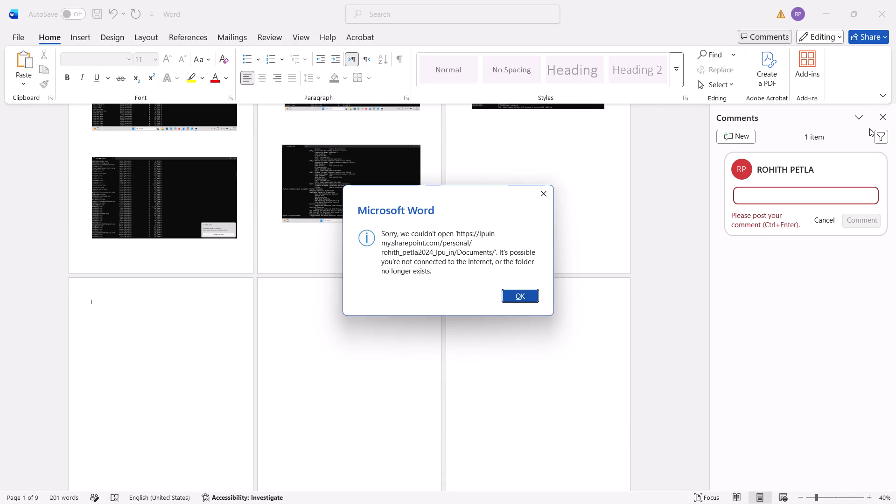
left_click(531, 301)
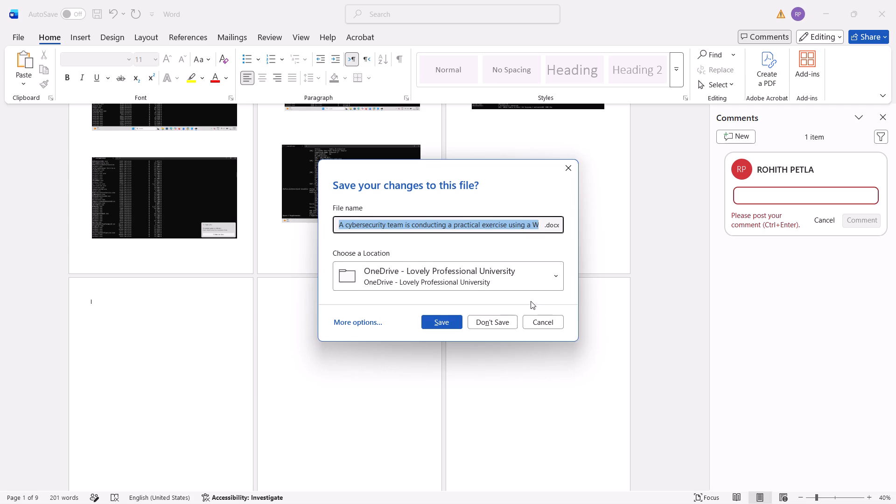
left_click(510, 322)
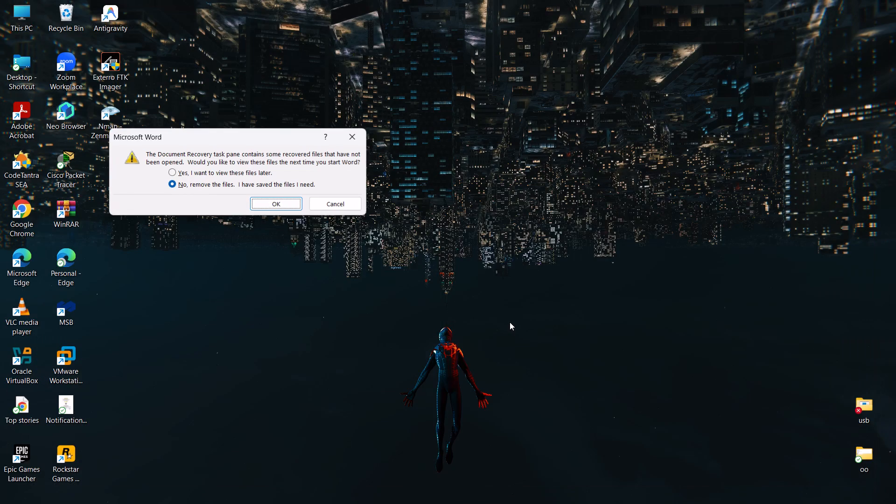
Exit Word, choosing to remove the unopened recovered files.
key("alt+F4")
key("alt+F4")
key("alt+F4")
key("alt+F4")
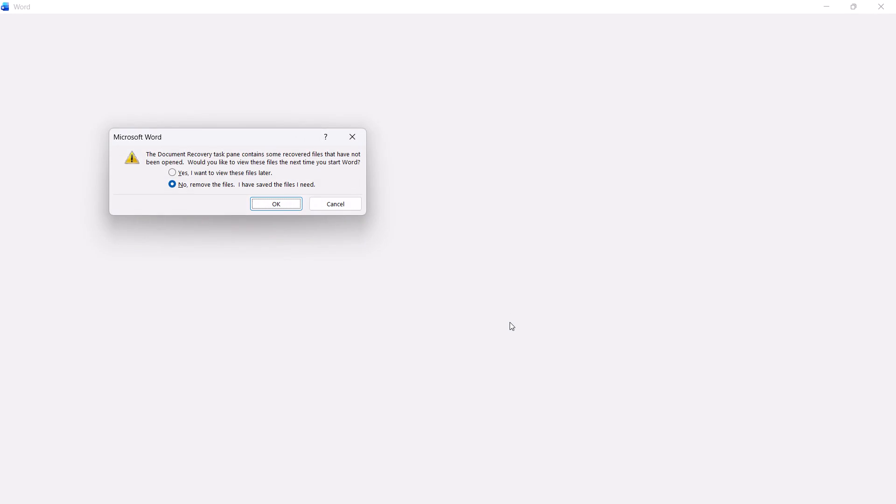
left_click(287, 195)
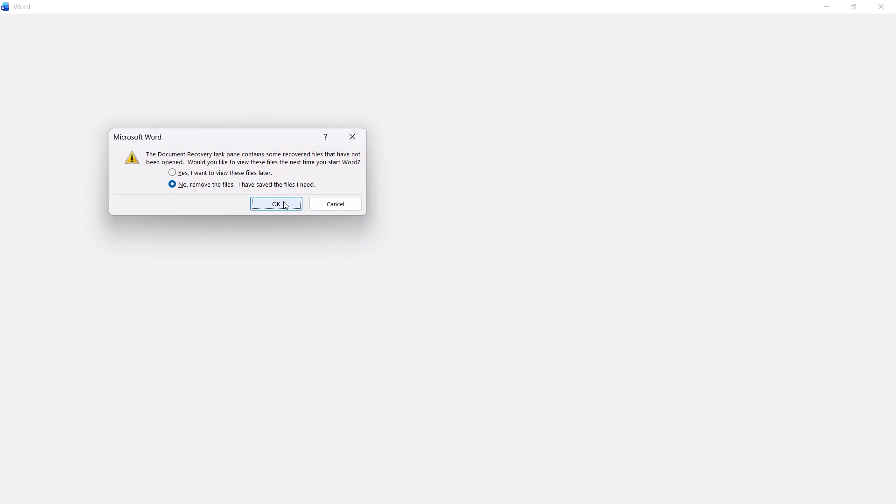
left_click(283, 201)
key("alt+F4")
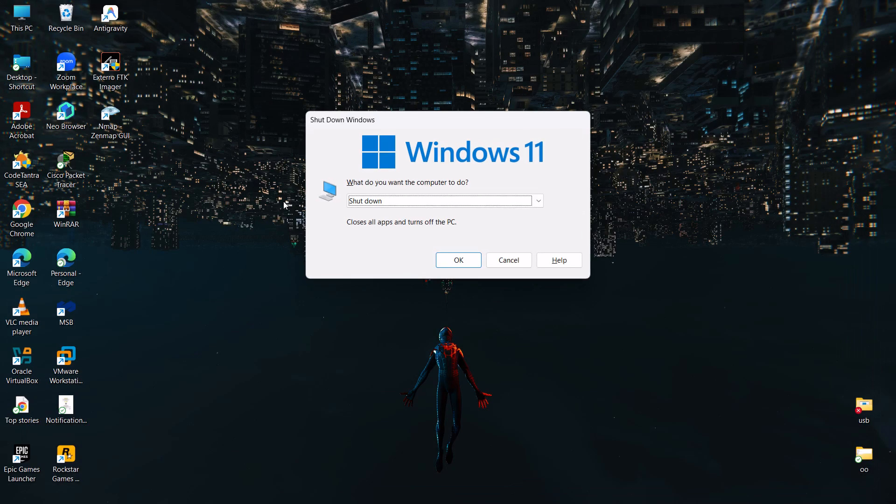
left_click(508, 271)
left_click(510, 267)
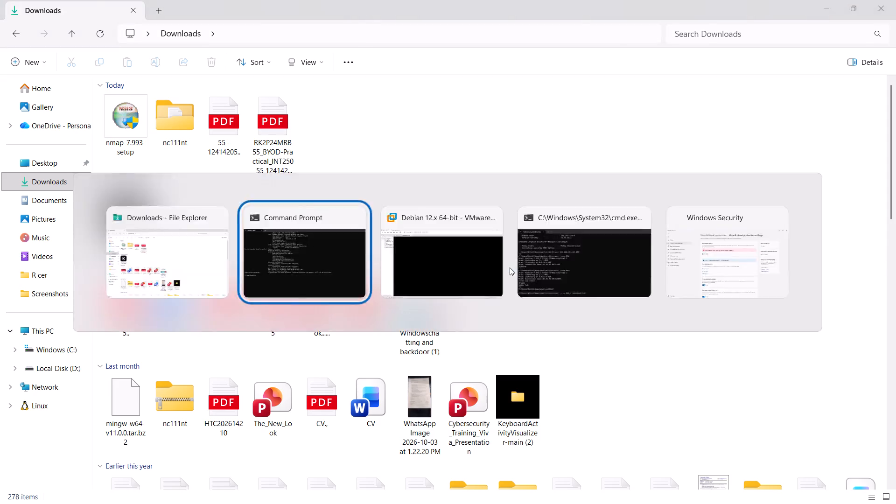
Close the remaining Downloads, Command Prompt and VMware Workstation windows.
key("alt+F4")
key("alt+F4")
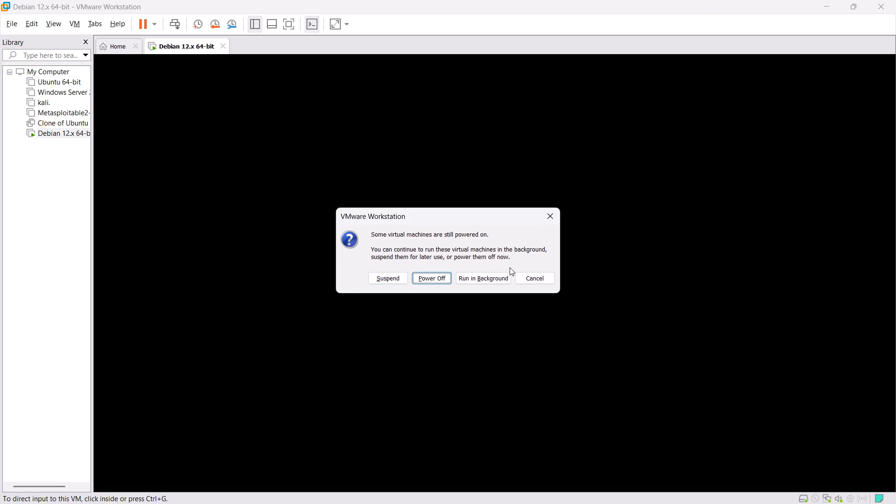
key("alt+F4")
key("alt+F4")
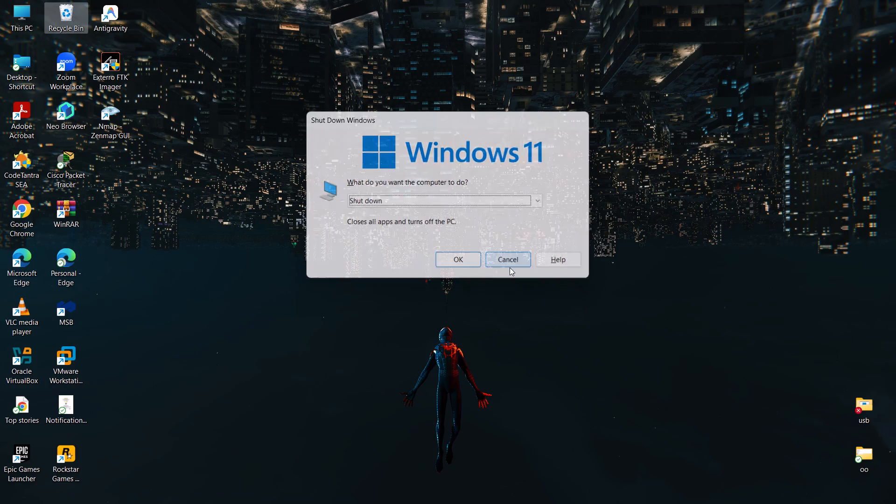